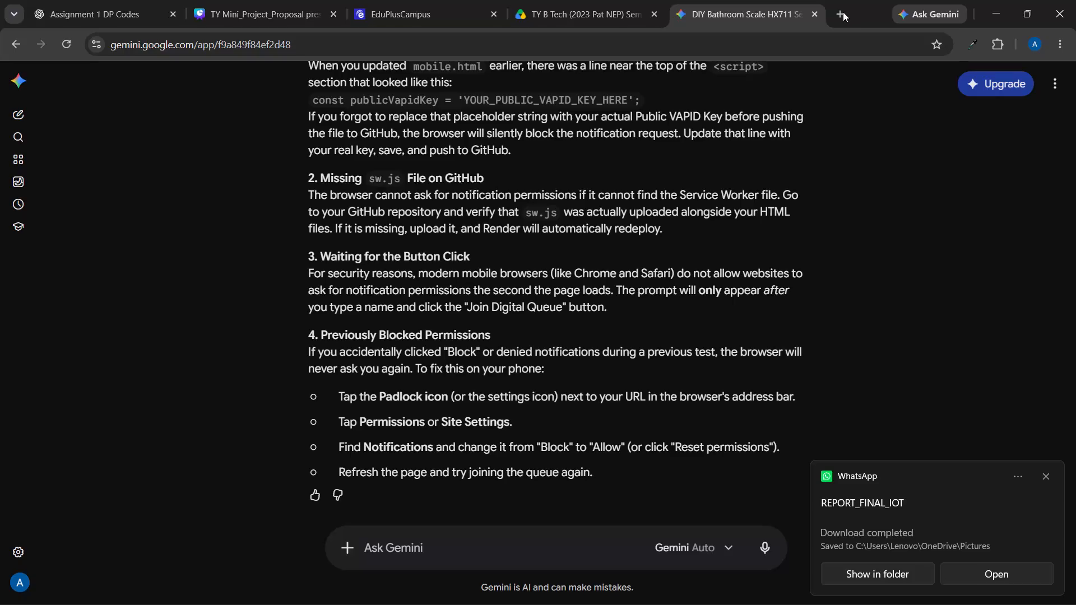
# Search Google for "pdf to word converter" in a new browser tab.
pyautogui.click(838, 12)
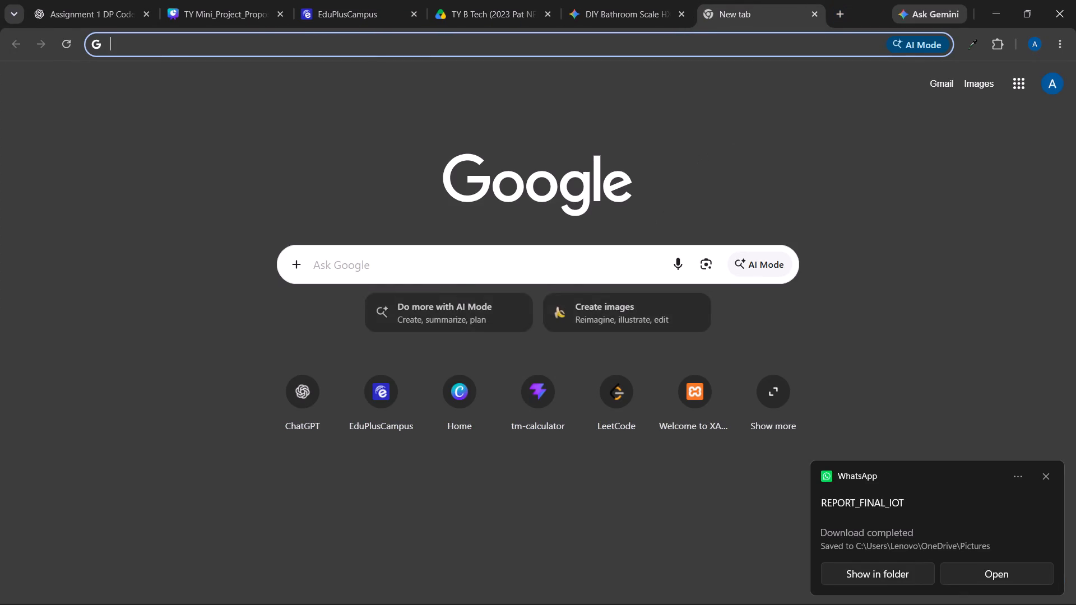
pyautogui.click(571, 272)
pyautogui.write('pdf to word')
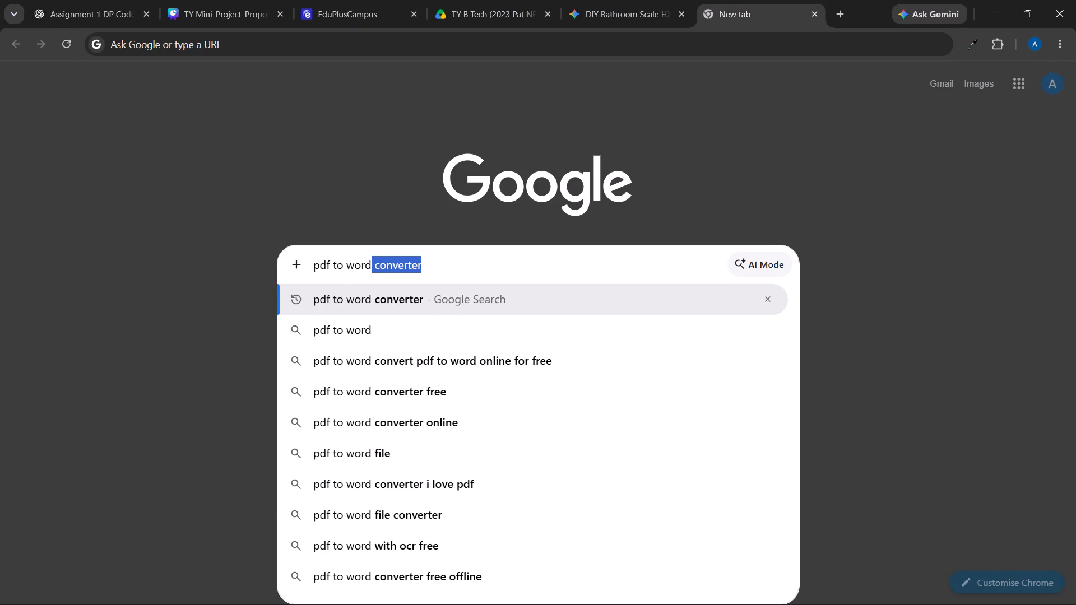
pyautogui.press('Right')
pyautogui.press('Return')
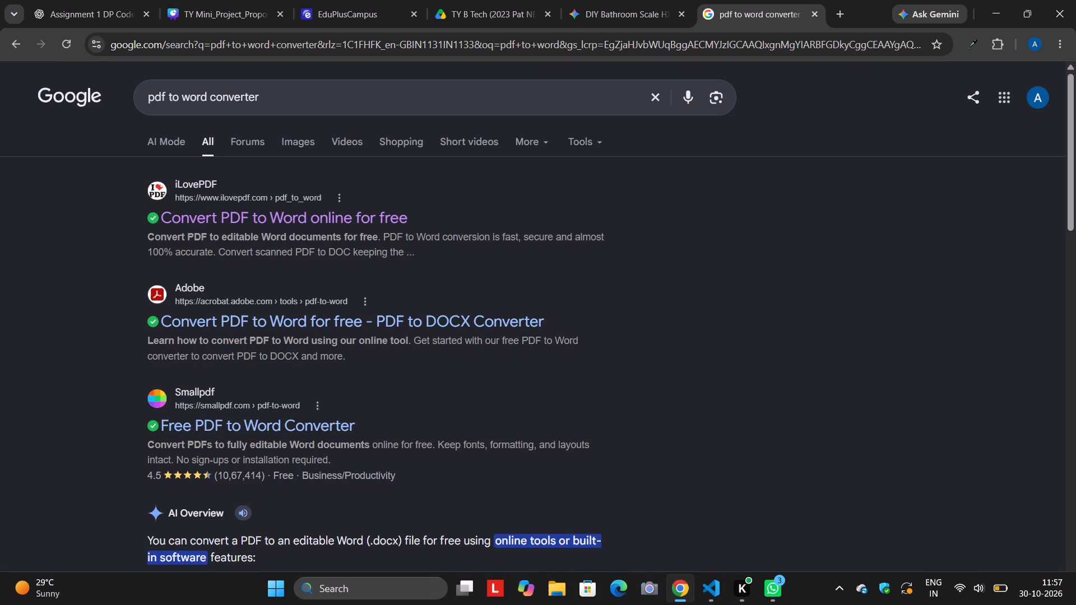
# Find Adobe Acrobat DC through the Windows search and launch it.
pyautogui.click(402, 589)
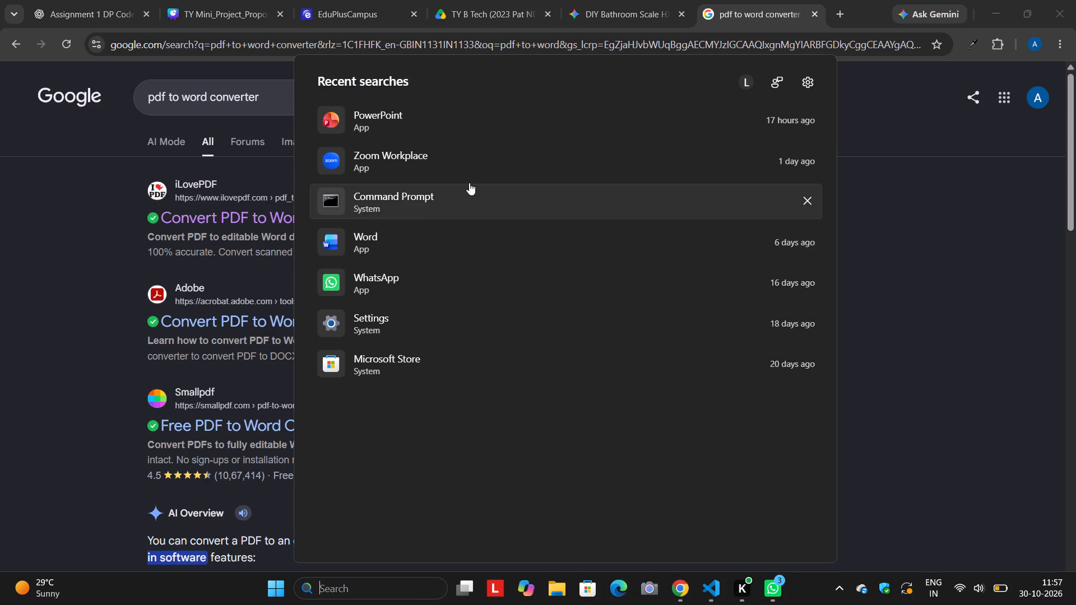
pyautogui.write('ad')
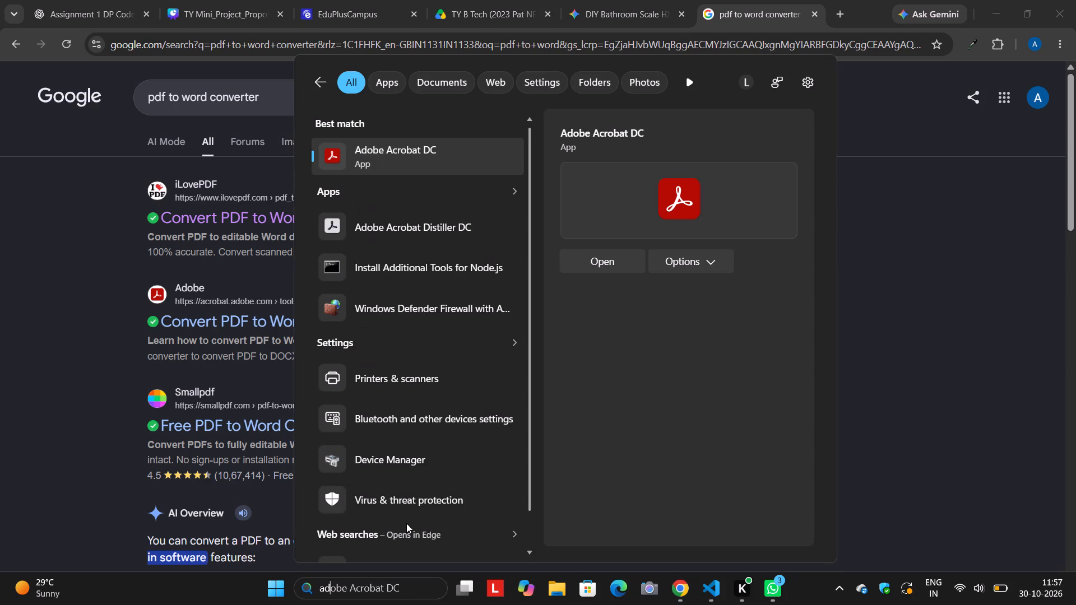
pyautogui.press('o')
pyautogui.click(446, 138)
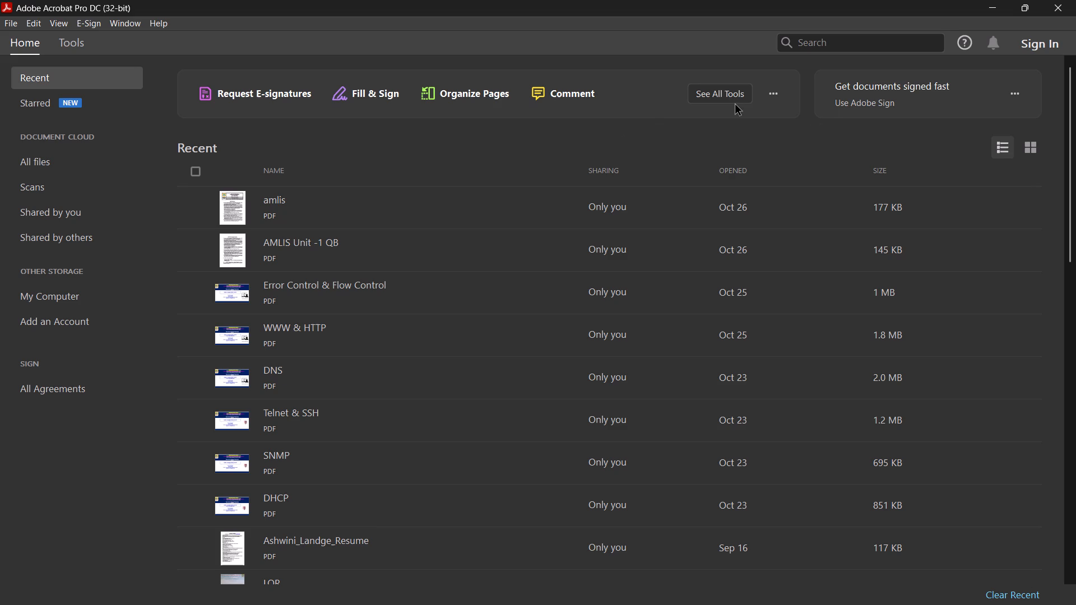
# Show all Acrobat tools and look through the categories for one that converts a PDF to Word.
pyautogui.click(740, 91)
pyautogui.moveTo(740, 91); pyautogui.dragTo(571, 266)
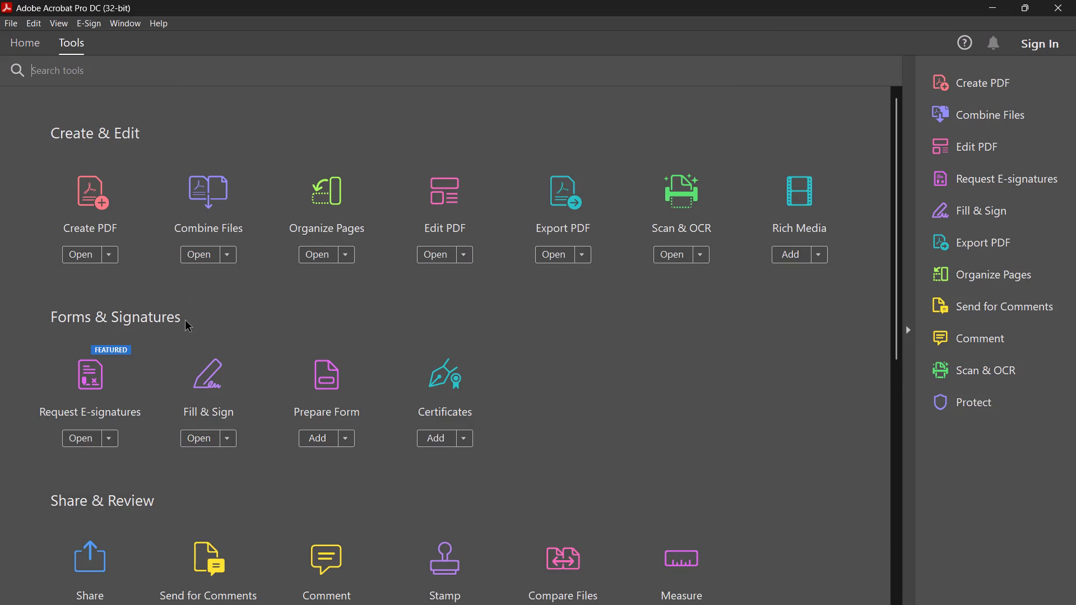
pyautogui.scroll(-4, 185, 321)
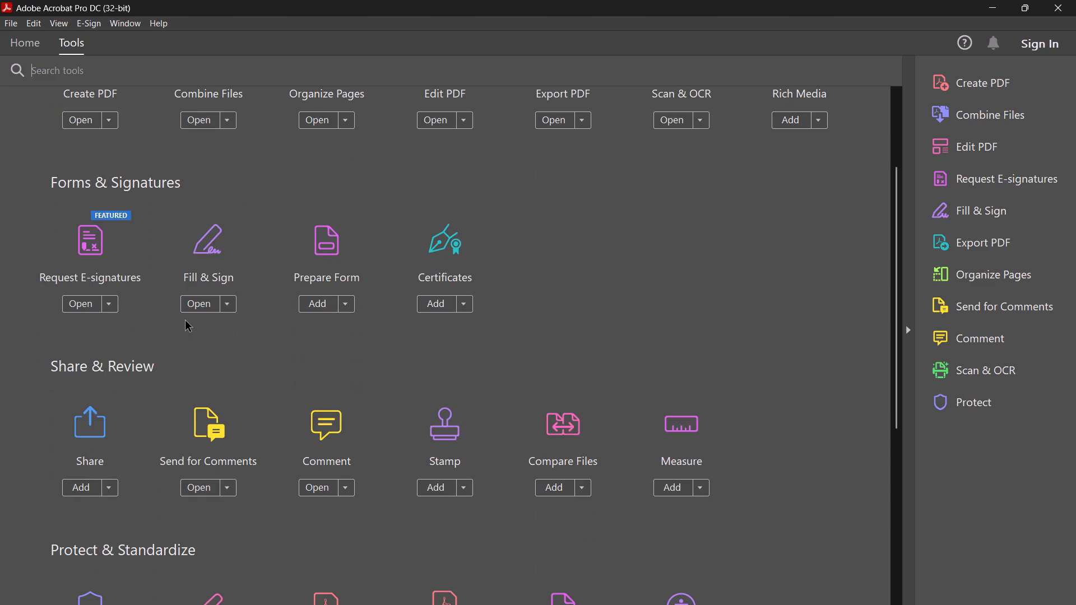
pyautogui.scroll(-9, 185, 321)
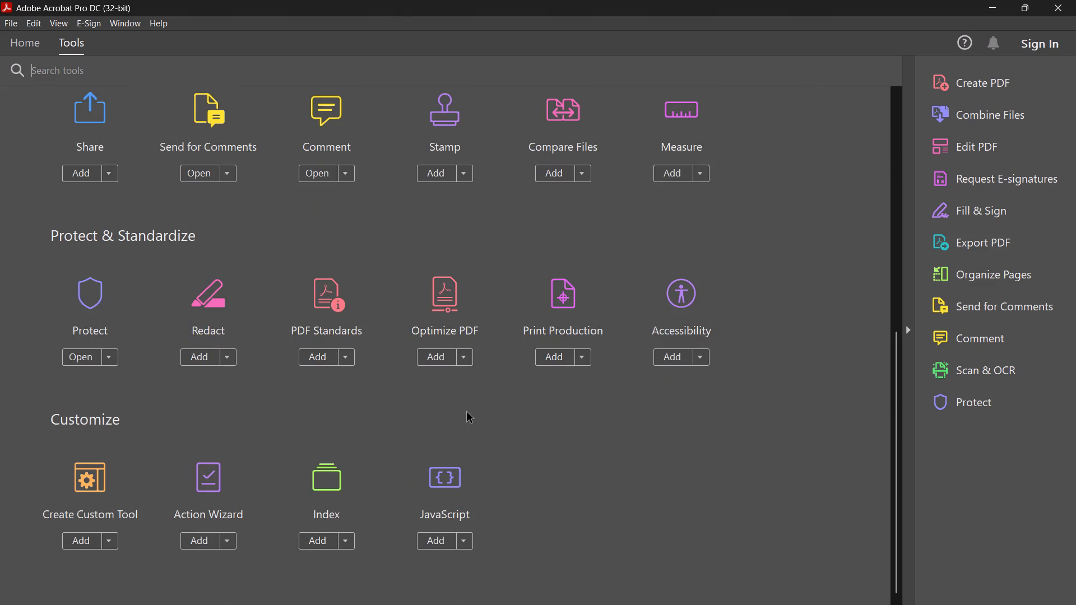
pyautogui.click(467, 412)
pyautogui.scroll(18, 467, 412)
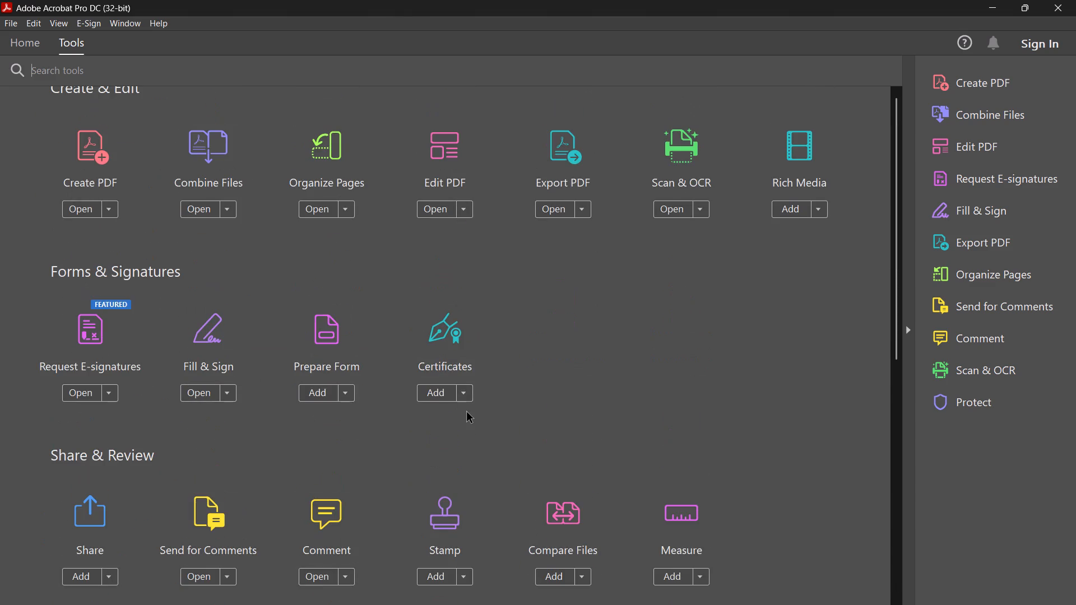
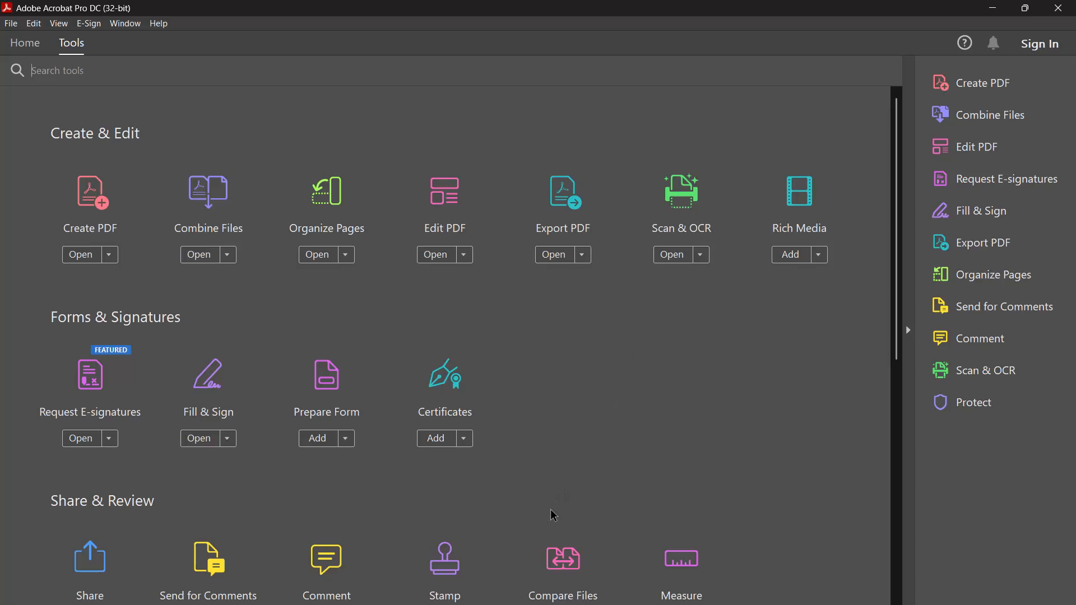
# Look through the remaining Acrobat tool categories for a PDF to Word conversion tool, and close Acrobat.
pyautogui.scroll(-4, 551, 510)
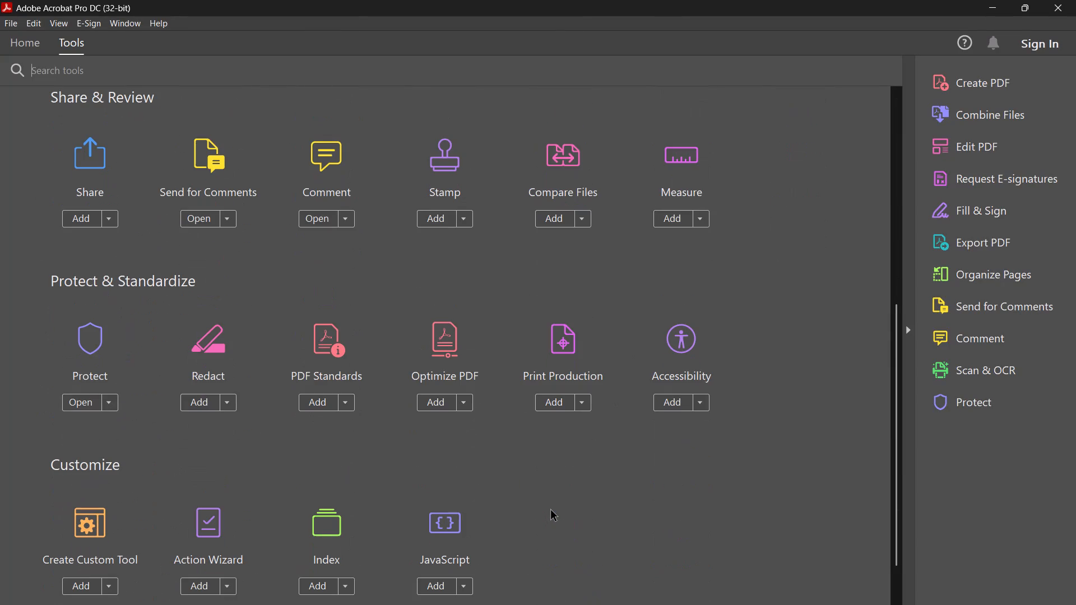
pyautogui.scroll(-3, 551, 510)
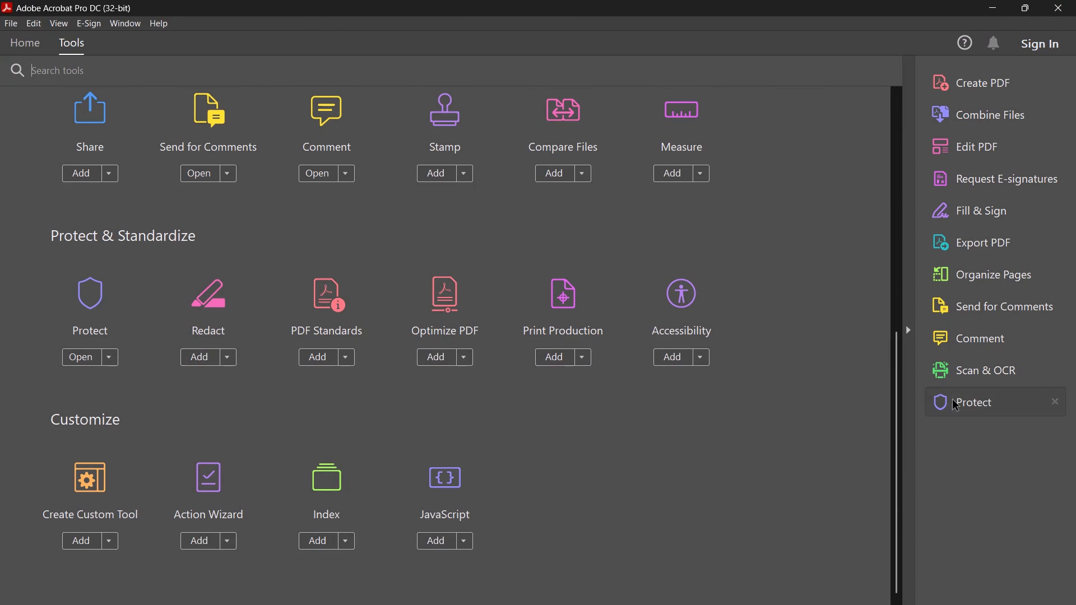
pyautogui.click(1065, 9)
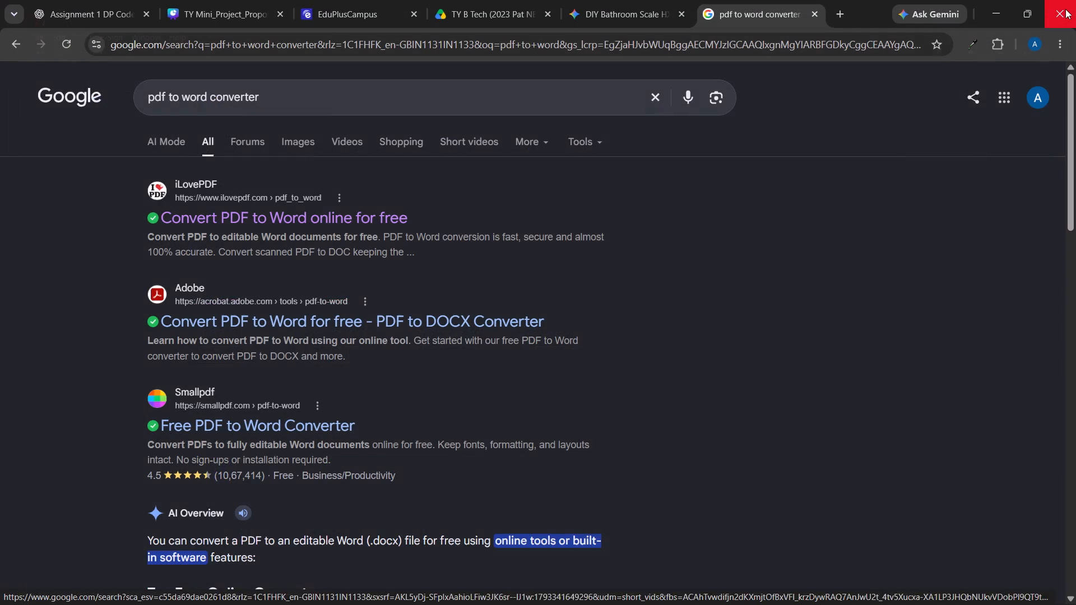
# Open iLovePDF's PDF to Word converter from the Google search results in Chrome.
pyautogui.click(365, 221)
# Upload REPORT_FINAL_IOT.pdf from the computer's recent files to the PDF to Word converter.
pyautogui.click(545, 246)
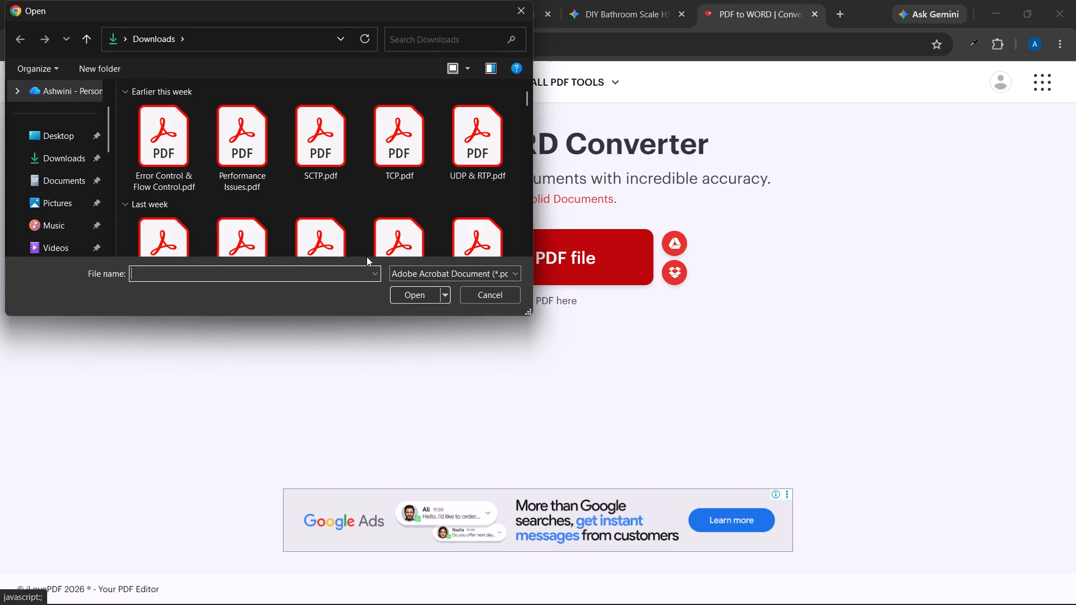
pyautogui.click(87, 166)
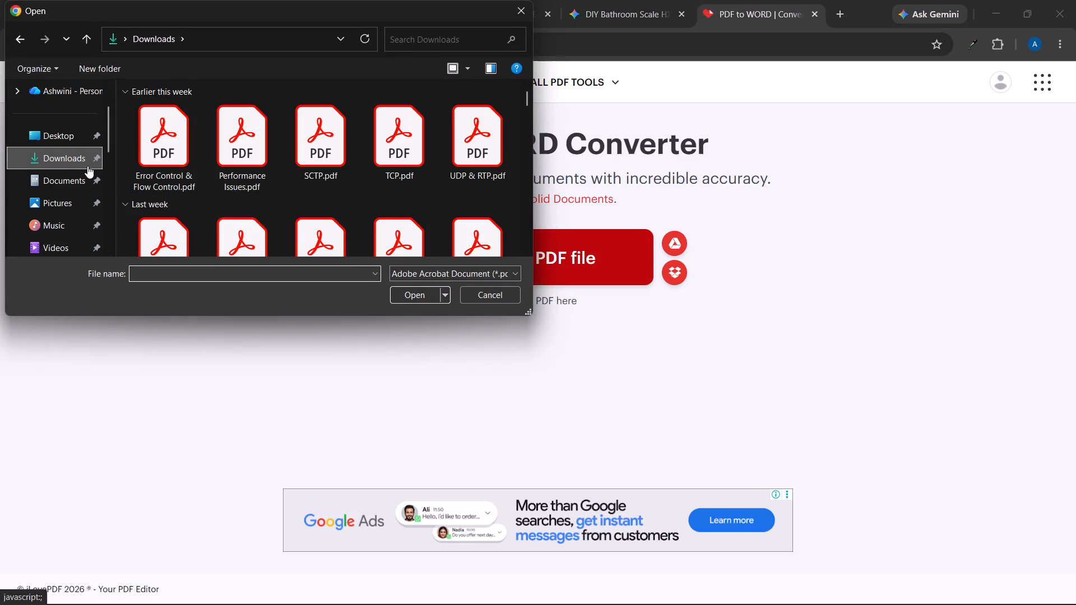
pyautogui.scroll(2, 180, 157)
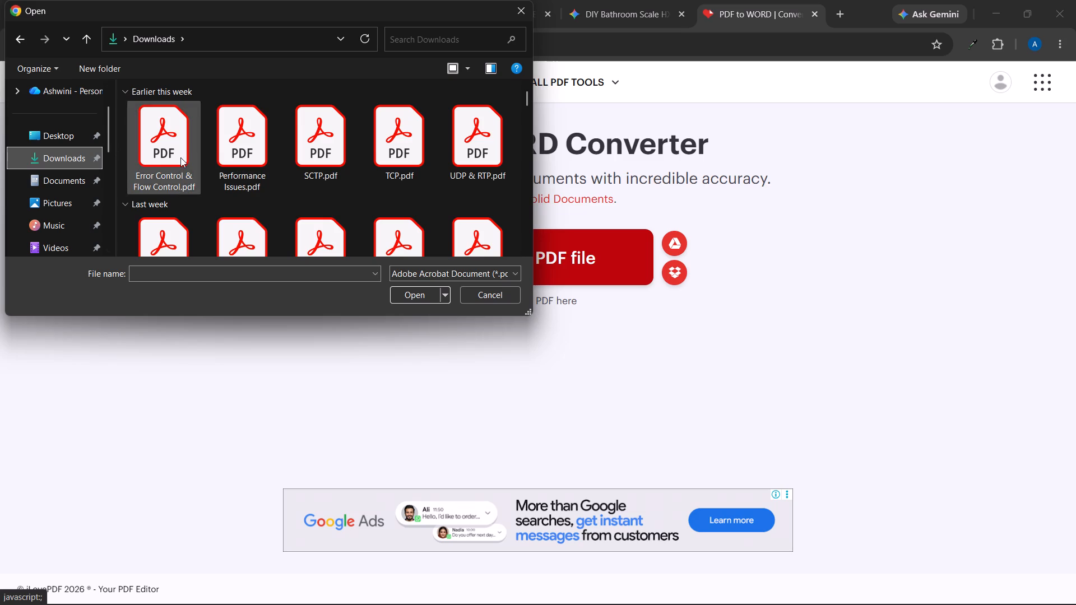
pyautogui.scroll(1, 180, 157)
pyautogui.scroll(2, 29, 129)
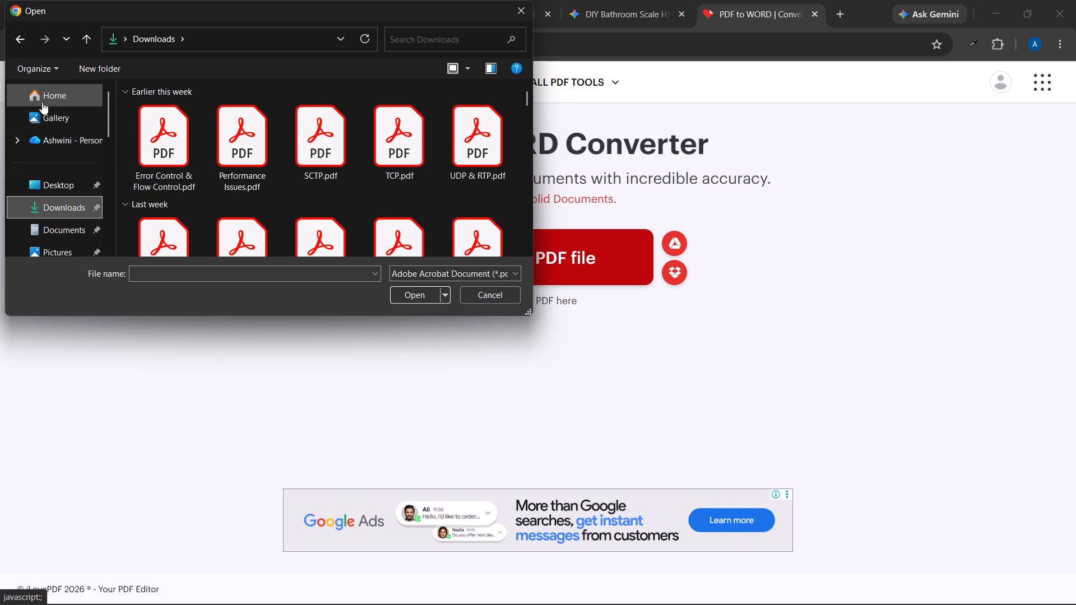
pyautogui.click(53, 90)
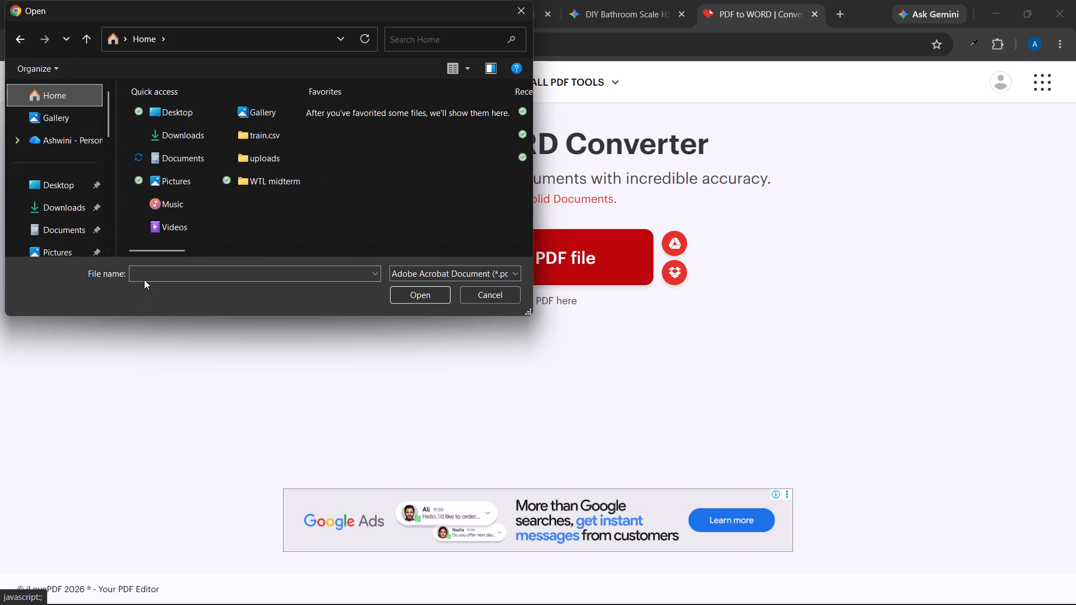
pyautogui.moveTo(167, 252); pyautogui.dragTo(277, 280)
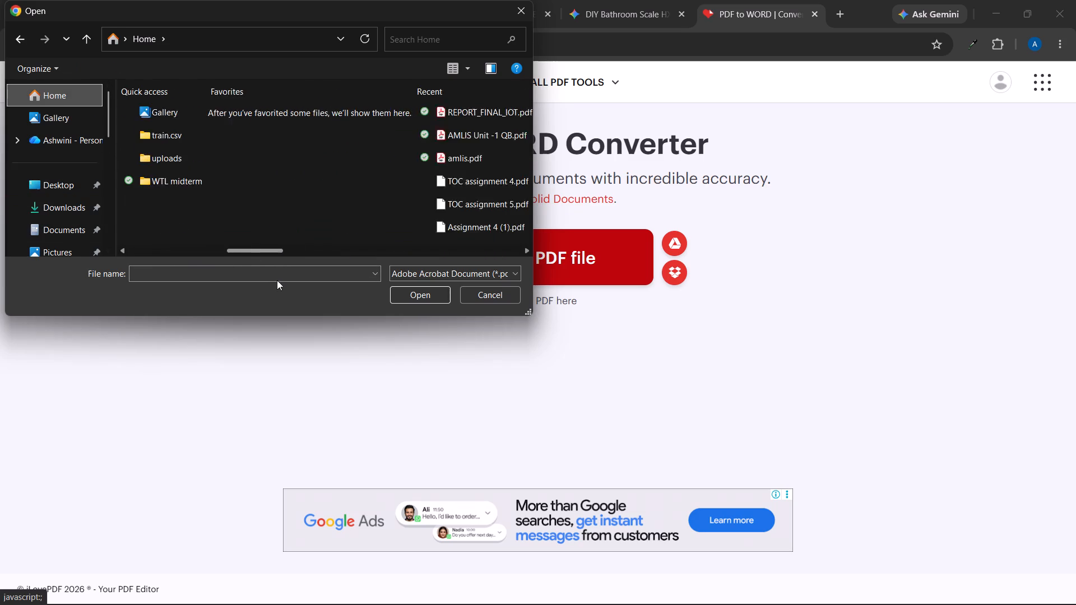
pyautogui.moveTo(277, 280); pyautogui.dragTo(297, 283)
pyautogui.click(417, 122)
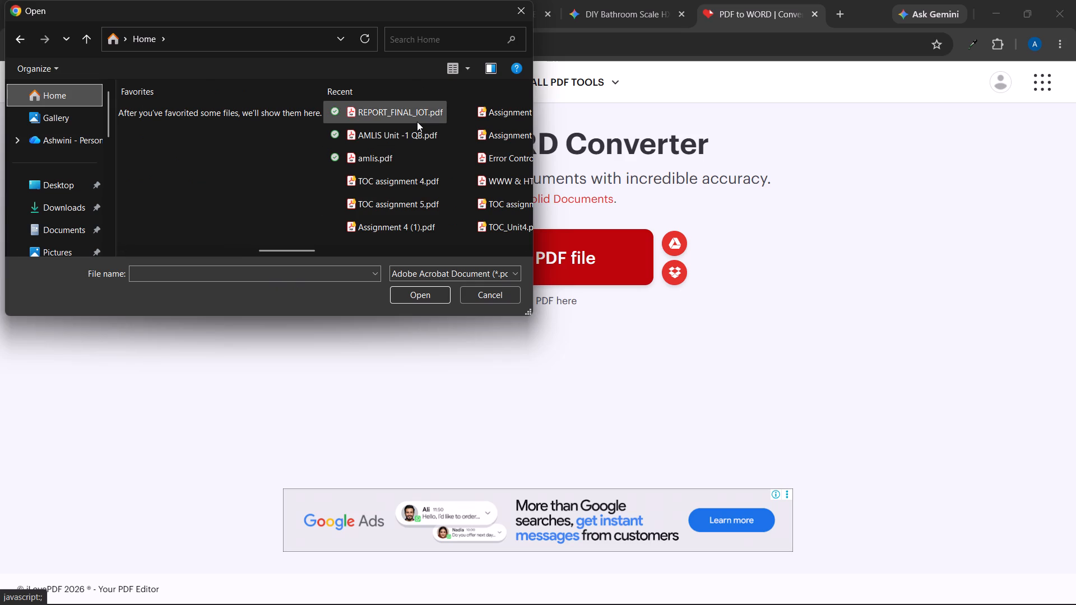
pyautogui.click(406, 296)
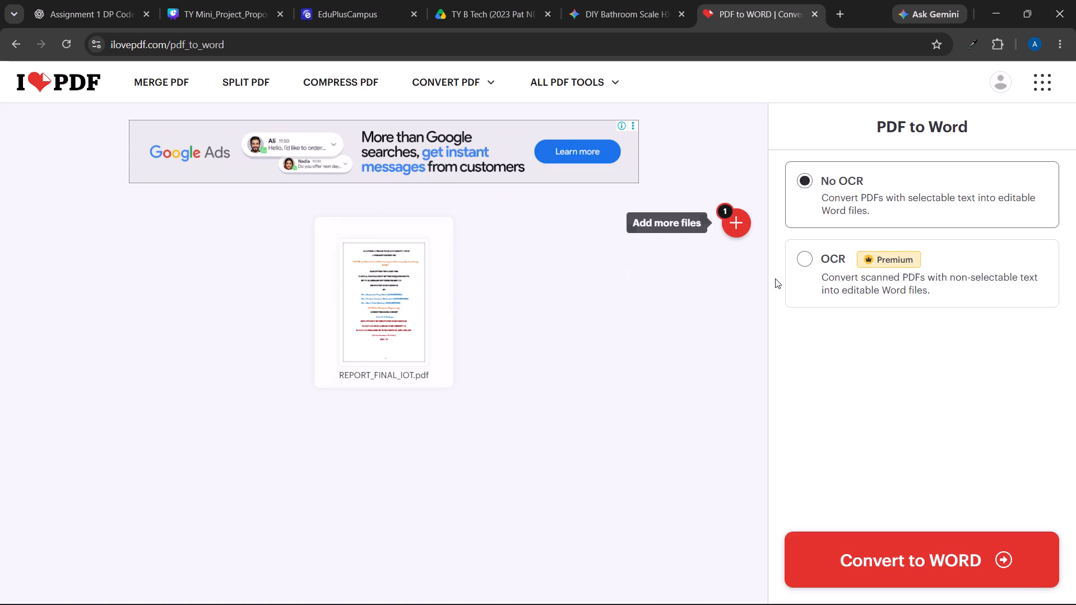
# Start converting the uploaded REPORT_FINAL_IOT.pdf to a Word document.
pyautogui.click(916, 566)
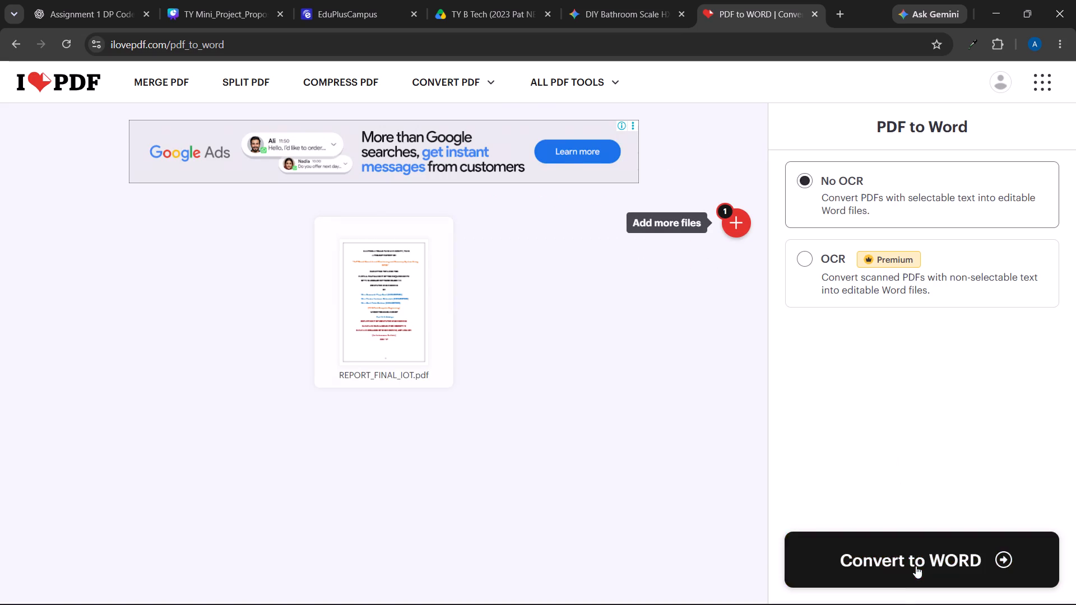
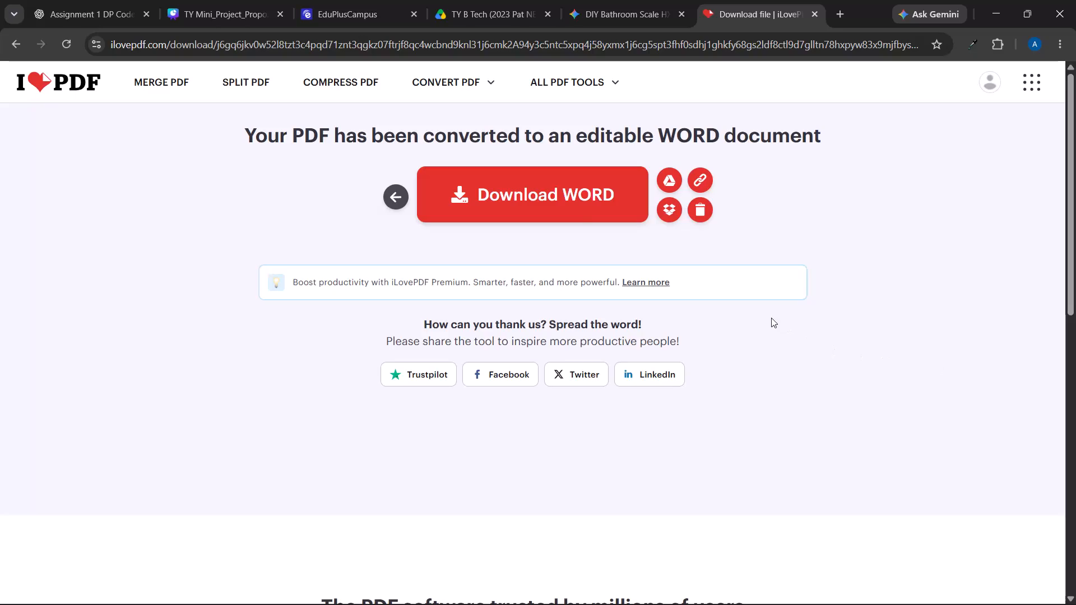
# Download the converted Word document from iLovePDF.
pyautogui.click(577, 216)
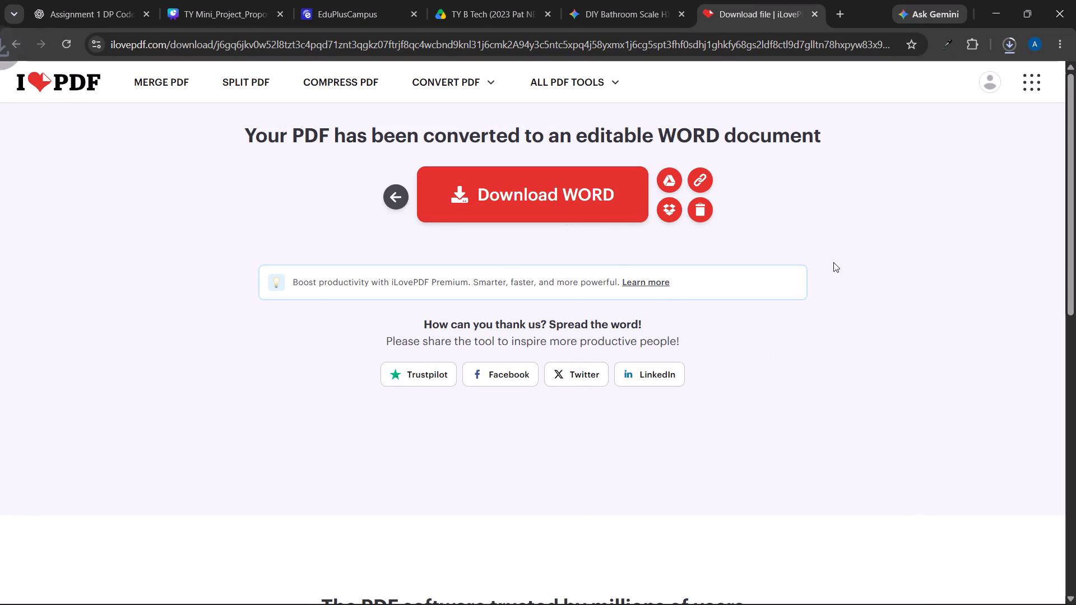
# Open the downloaded REPORT_FINAL_IOT.docx in Word and enable editing for it.
pyautogui.click(1003, 48)
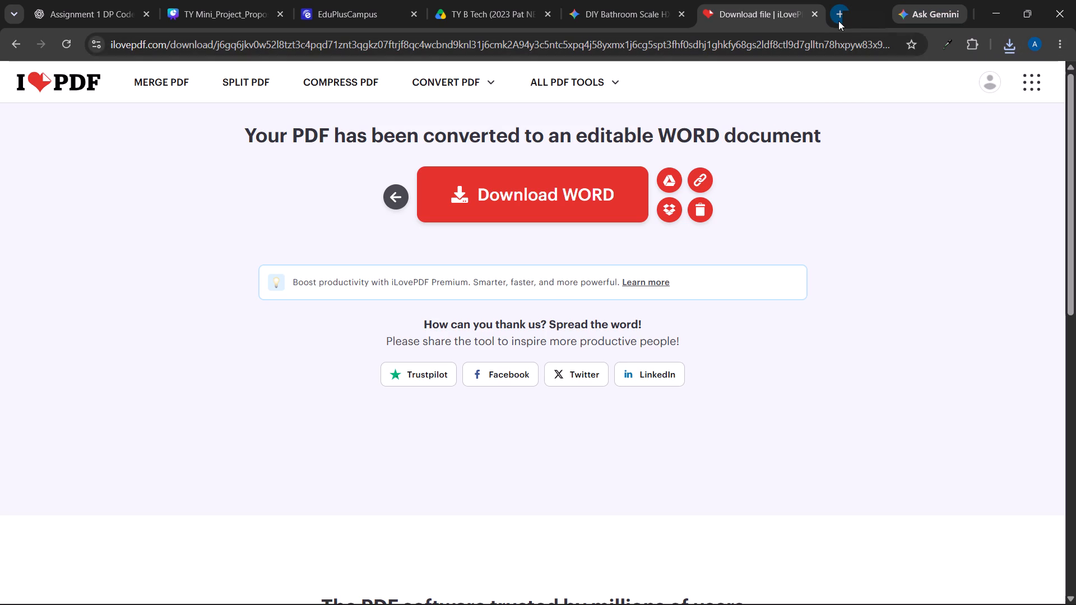
pyautogui.click(1008, 41)
pyautogui.click(908, 98)
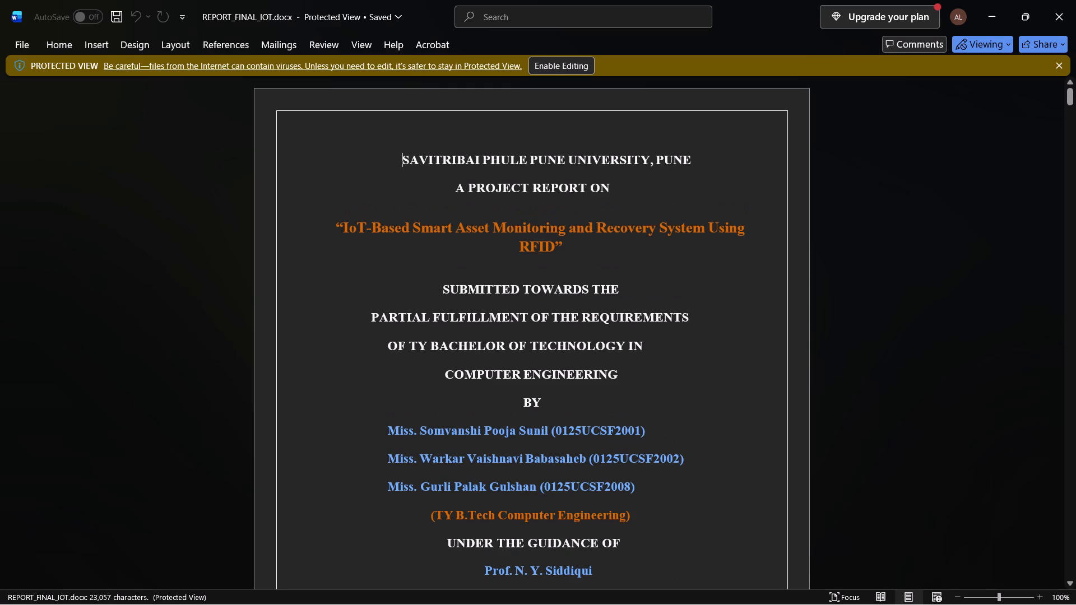
pyautogui.click(565, 70)
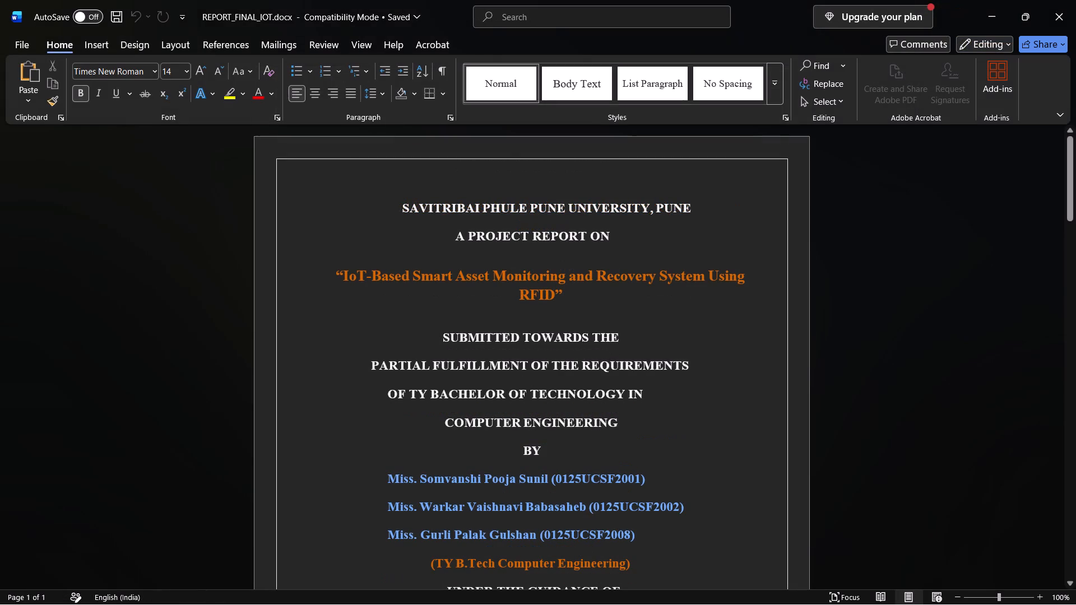
pyautogui.click(554, 287)
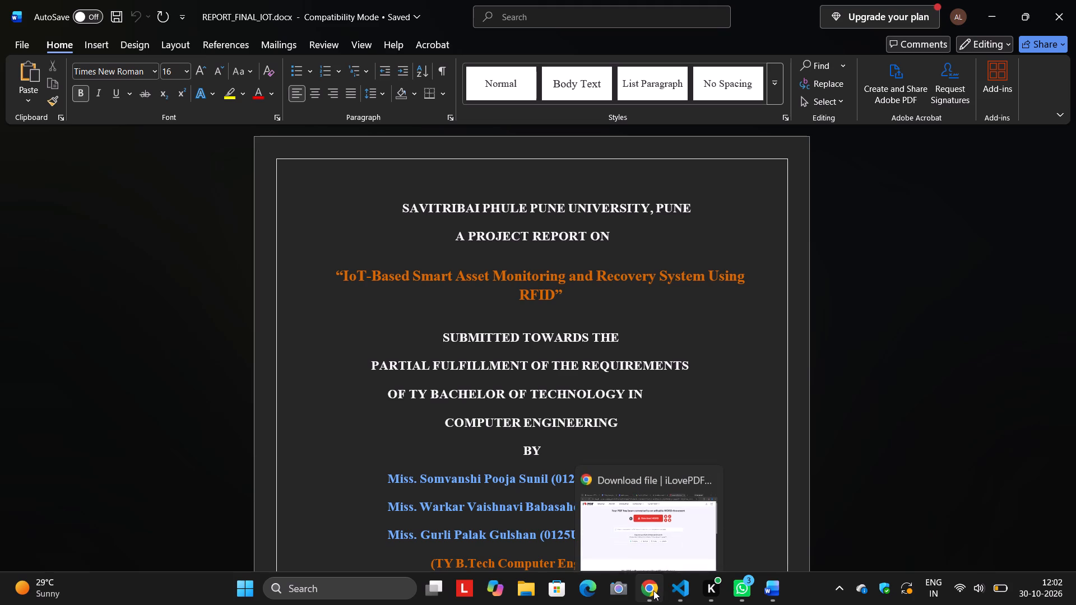
pyautogui.click(741, 270)
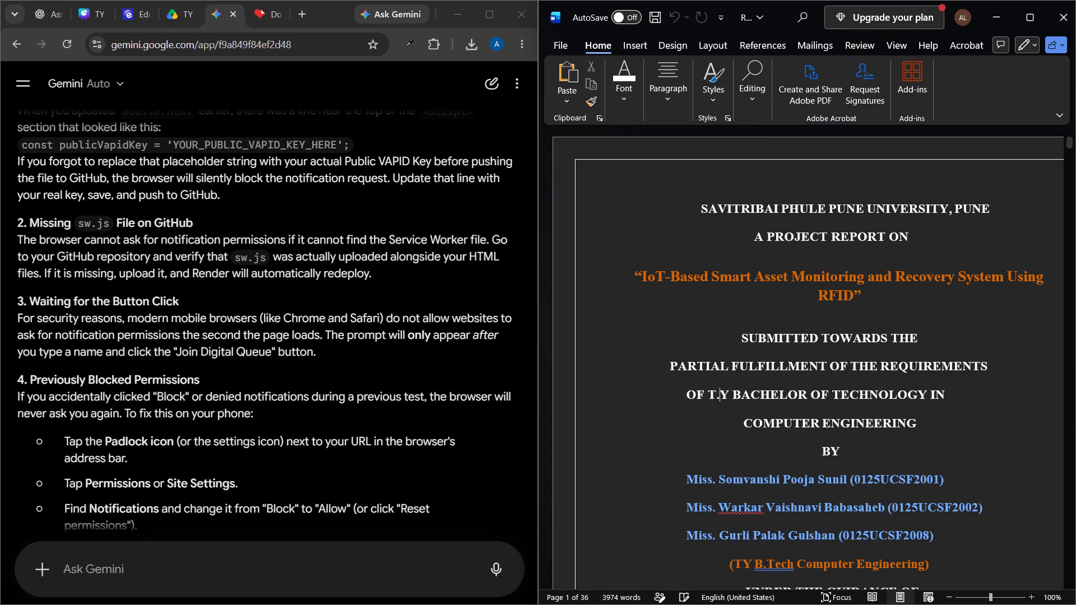
# Replace the first two student entries on the cover page with the new members' titles, names and roll numbers.
pyautogui.scroll(-1, 760, 493)
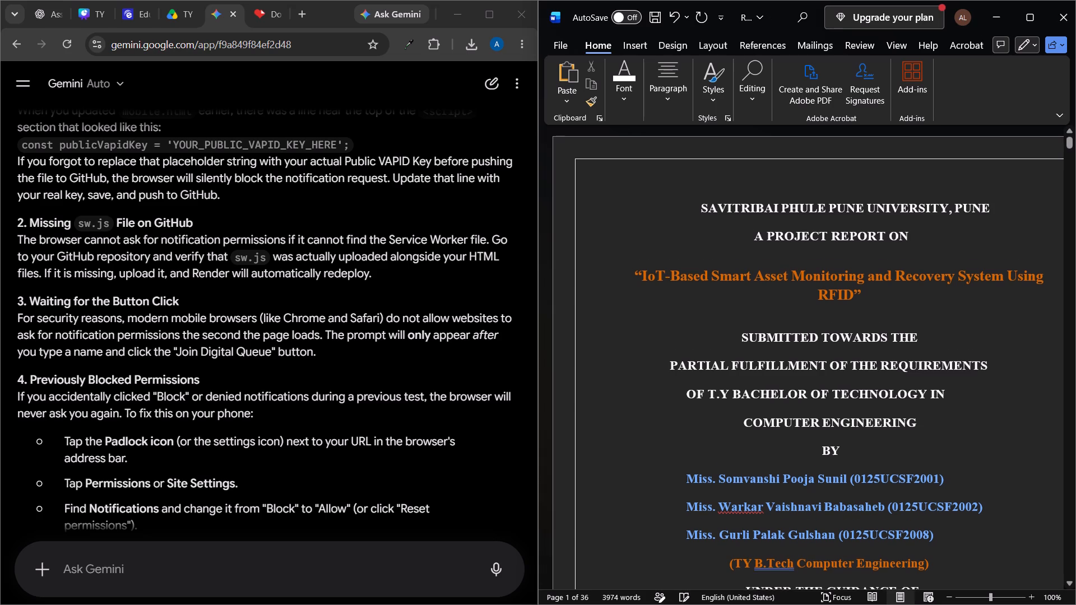
pyautogui.scroll(-1, 760, 493)
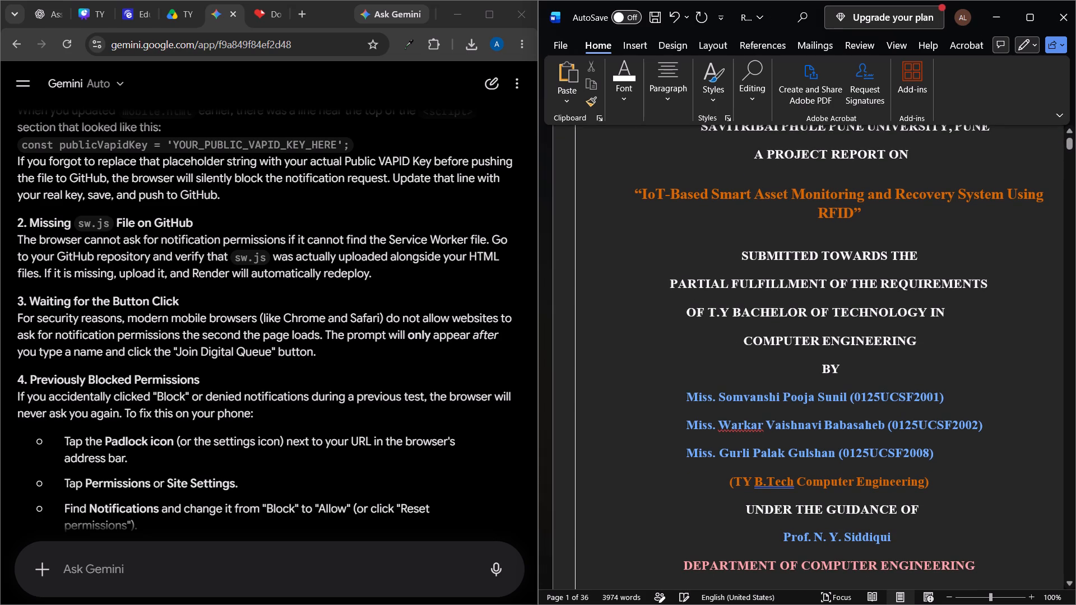
pyautogui.click(846, 401)
pyautogui.press('BackSpace')
pyautogui.press('BackSpace')
pyautogui.press('BackSpace')
pyautogui.press('BackSpace')
pyautogui.press('BackSpace')
pyautogui.press('BackSpace')
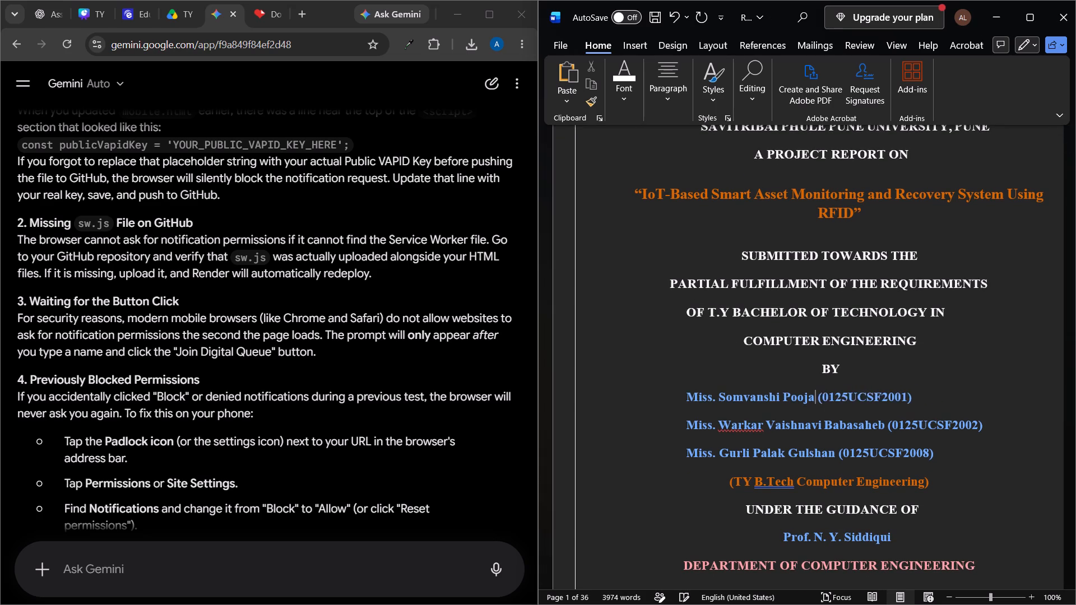
# Delete the first listed student's name on the cover page, keeping the title, the initial "S" and the roll number.
pyautogui.press('BackSpace')
pyautogui.press('BackSpace')
pyautogui.press('BackSpace')
pyautogui.press('BackSpace')
pyautogui.press('BackSpace')
pyautogui.press('BackSpace')
pyautogui.press('BackSpace')
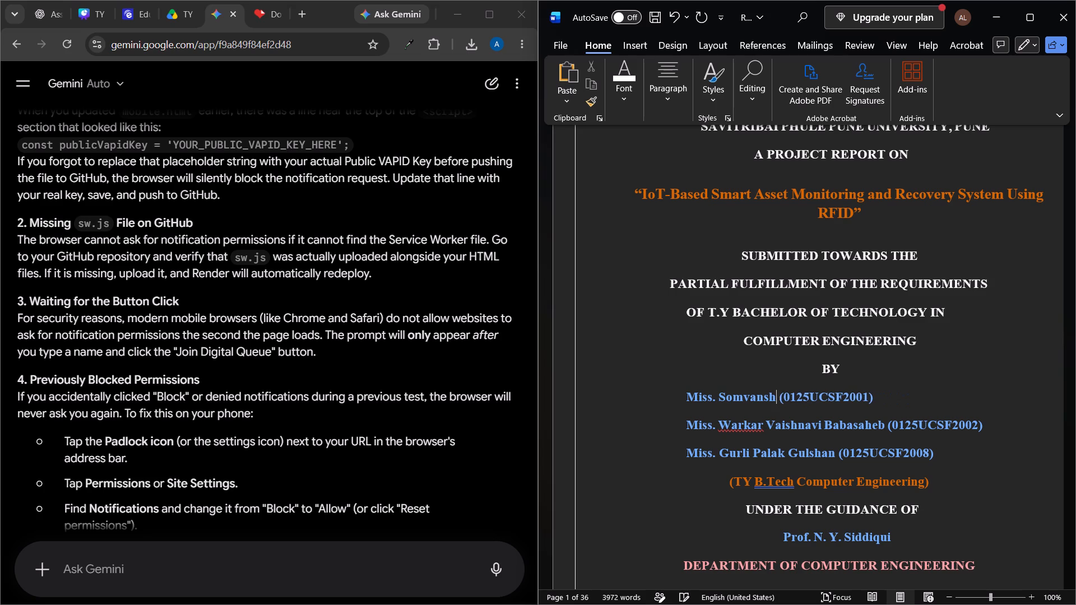
pyautogui.press('BackSpace')
pyautogui.press('BackSpace')
pyautogui.press('BackSpace')
pyautogui.press('BackSpace')
pyautogui.press('BackSpace')
pyautogui.press('BackSpace')
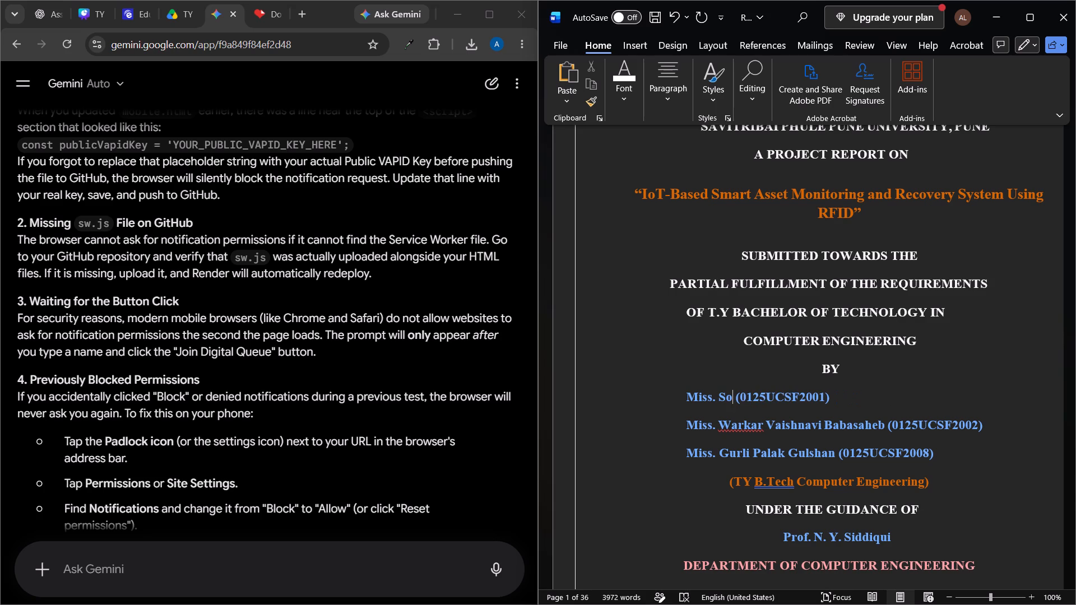
pyautogui.press('BackSpace')
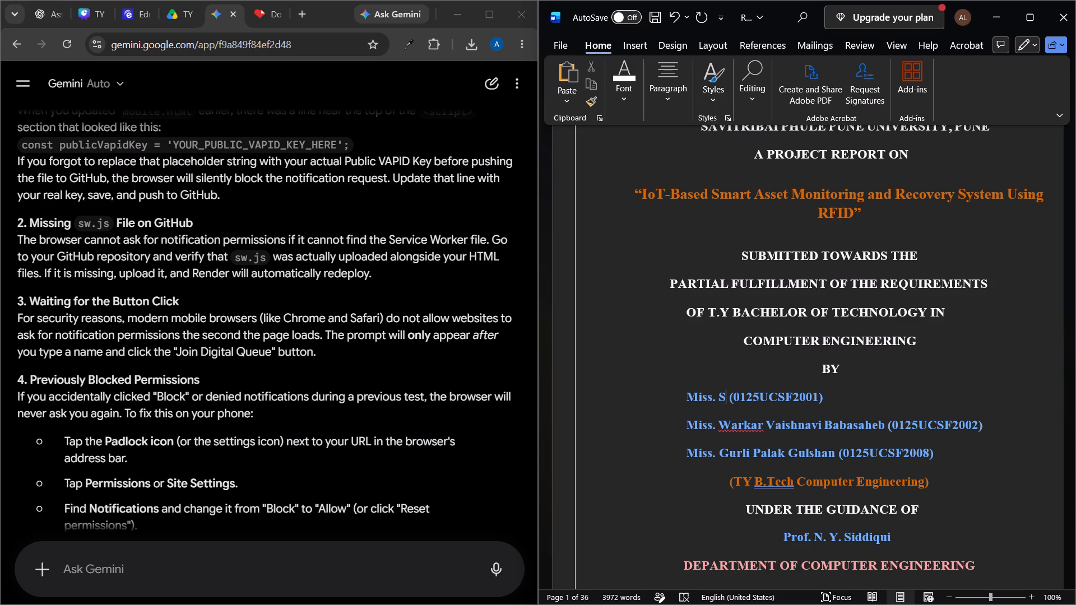
# Change the first student's title on the cover page to "Mr.".
pyautogui.press('Left')
pyautogui.press('Left')
pyautogui.press('Left')
pyautogui.press('BackSpace')
pyautogui.press('BackSpace')
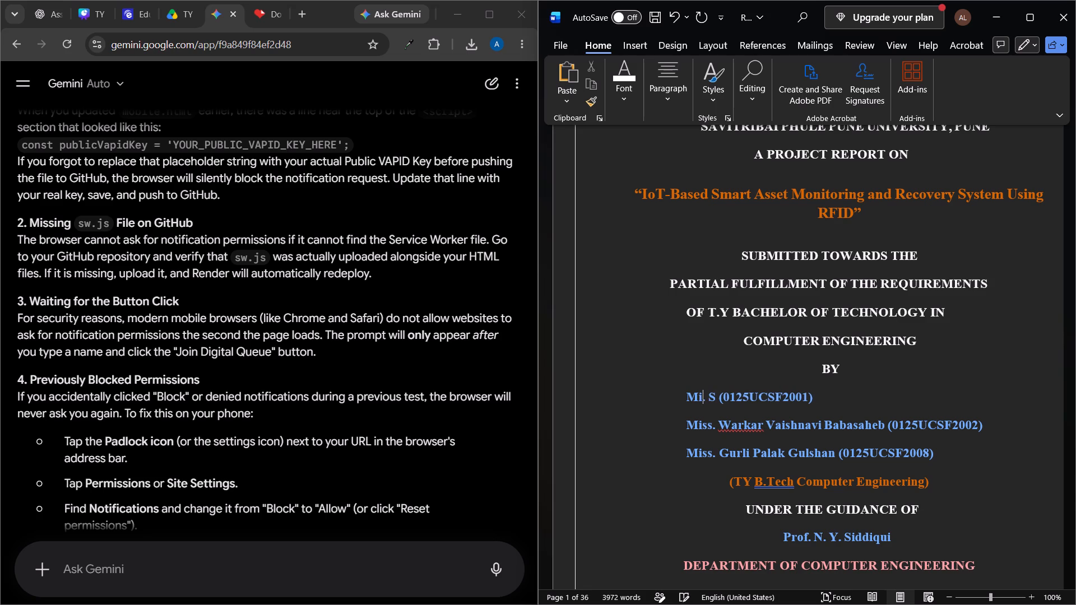
pyautogui.press('BackSpace')
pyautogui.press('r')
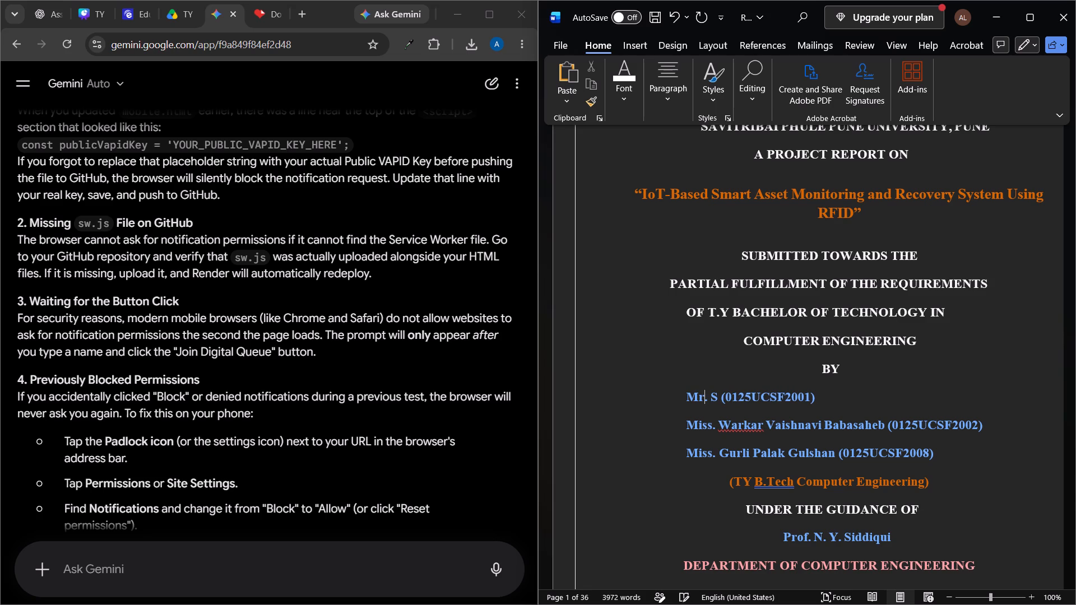
# Complete the new first student's given name from the remaining "S" and add the surname before the roll number.
pyautogui.press('Right')
pyautogui.press('Right')
pyautogui.press('Right')
pyautogui.press('Right')
pyautogui.press('Right')
pyautogui.press('Right')
pyautogui.press('Right')
pyautogui.press('Right')
pyautogui.press('Left')
pyautogui.press('Left')
pyautogui.press('Left')
pyautogui.press('Left')
pyautogui.press('Left')
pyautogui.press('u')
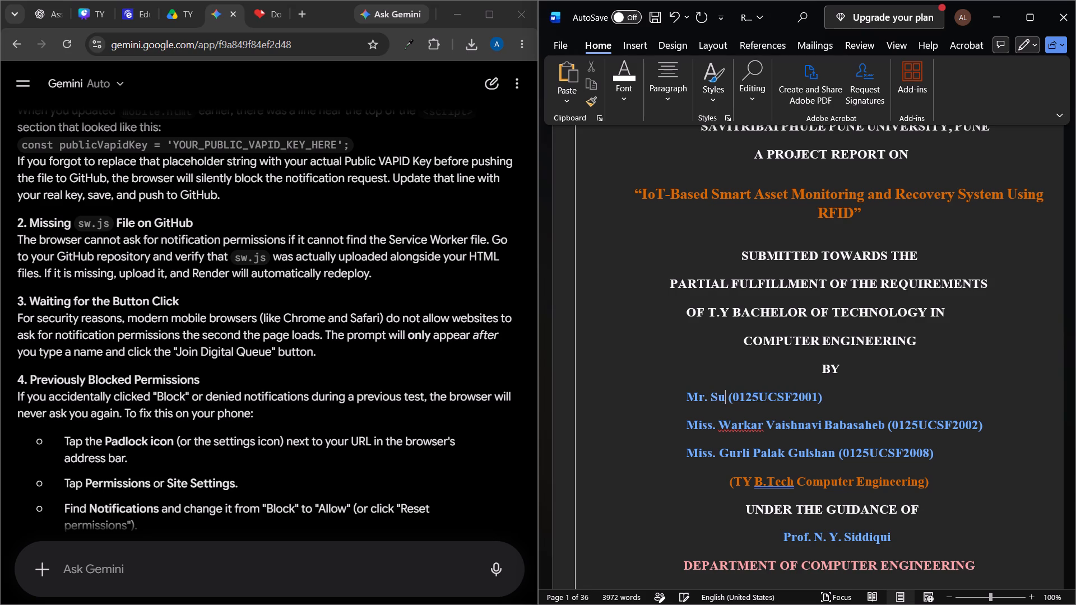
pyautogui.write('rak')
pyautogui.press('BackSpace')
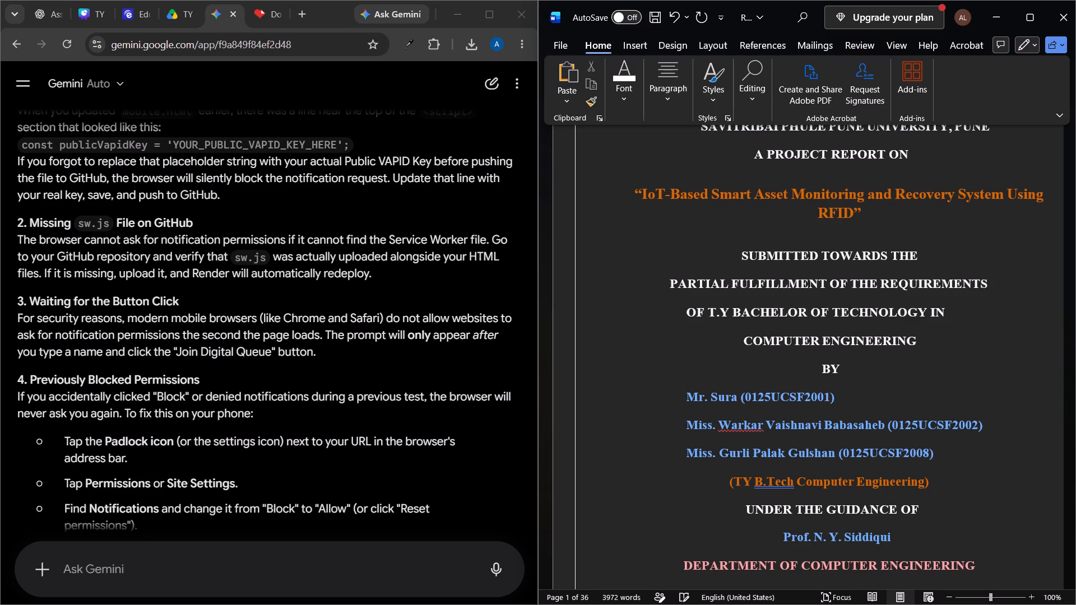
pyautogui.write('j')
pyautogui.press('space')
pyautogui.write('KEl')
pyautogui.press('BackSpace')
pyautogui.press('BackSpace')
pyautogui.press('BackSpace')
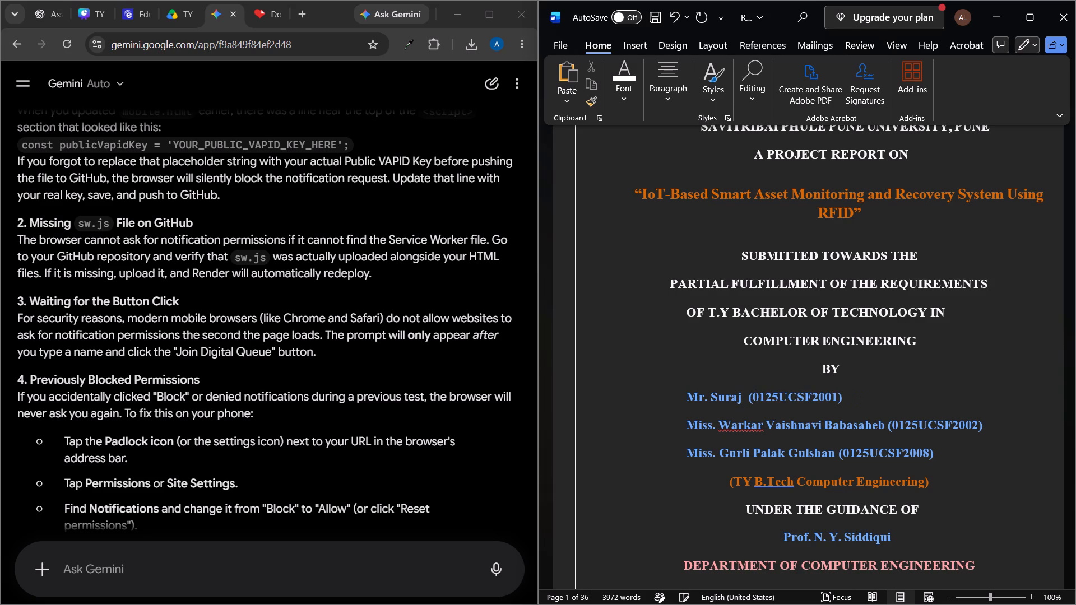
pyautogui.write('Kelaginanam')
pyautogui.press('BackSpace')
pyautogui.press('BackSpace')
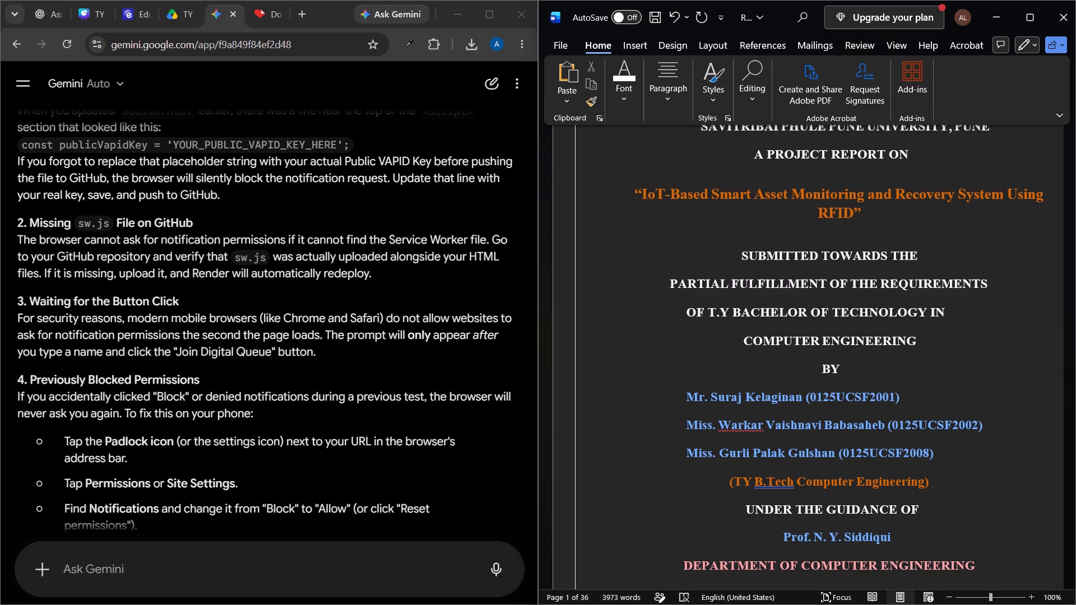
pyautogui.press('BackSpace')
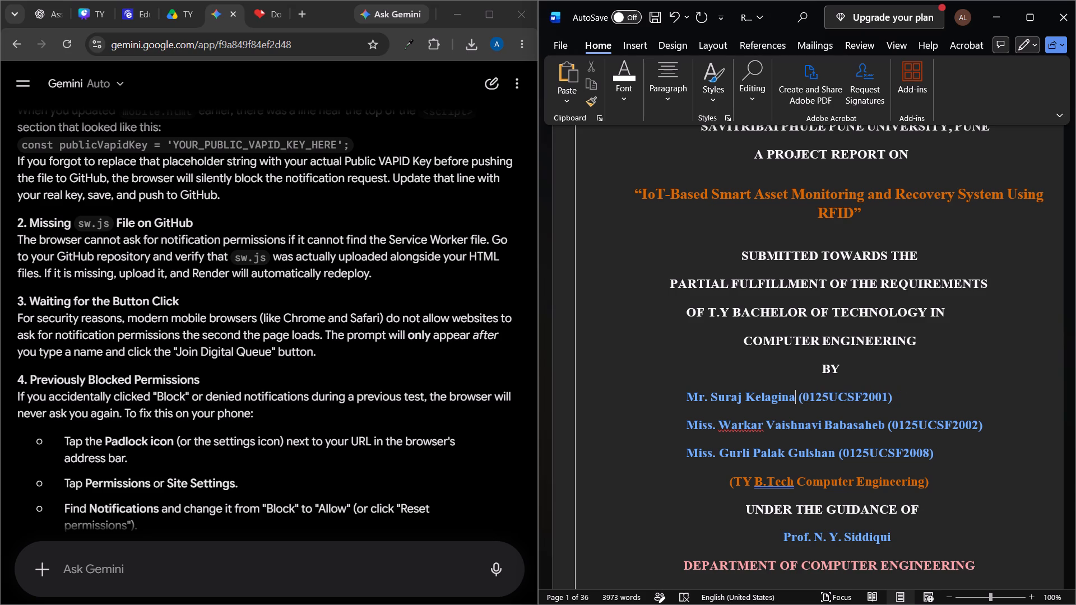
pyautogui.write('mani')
# Replace the first student's roll number on the cover page with the new member's, using year code 24 and branch code UCSM.
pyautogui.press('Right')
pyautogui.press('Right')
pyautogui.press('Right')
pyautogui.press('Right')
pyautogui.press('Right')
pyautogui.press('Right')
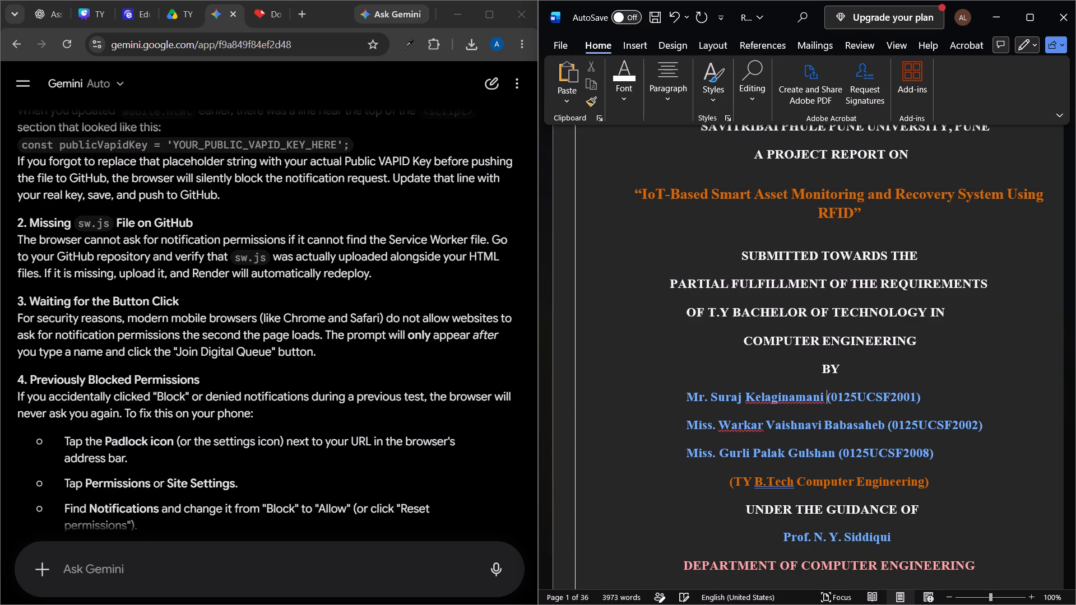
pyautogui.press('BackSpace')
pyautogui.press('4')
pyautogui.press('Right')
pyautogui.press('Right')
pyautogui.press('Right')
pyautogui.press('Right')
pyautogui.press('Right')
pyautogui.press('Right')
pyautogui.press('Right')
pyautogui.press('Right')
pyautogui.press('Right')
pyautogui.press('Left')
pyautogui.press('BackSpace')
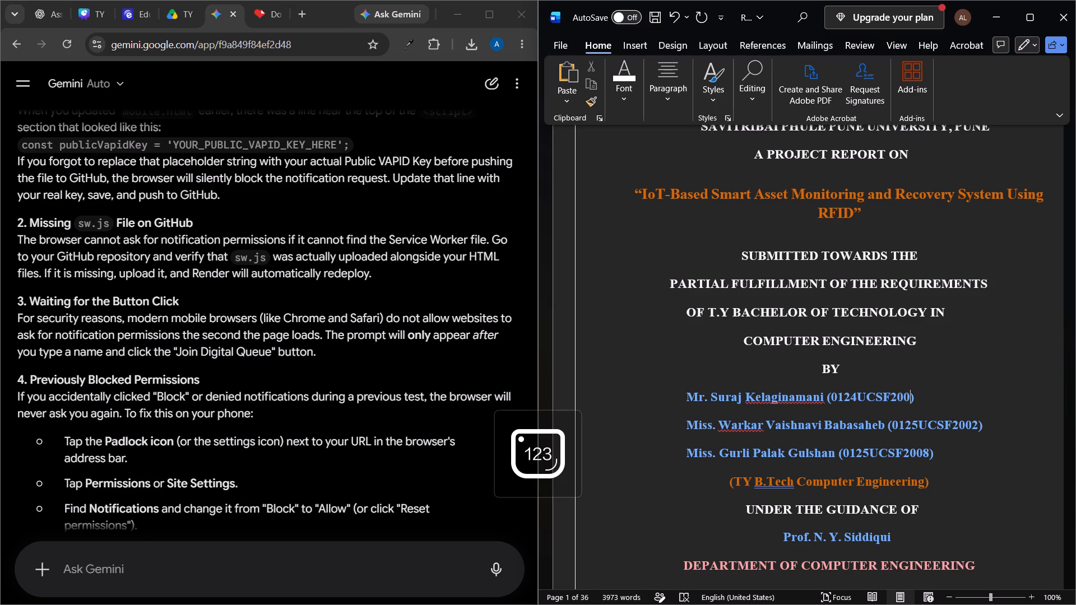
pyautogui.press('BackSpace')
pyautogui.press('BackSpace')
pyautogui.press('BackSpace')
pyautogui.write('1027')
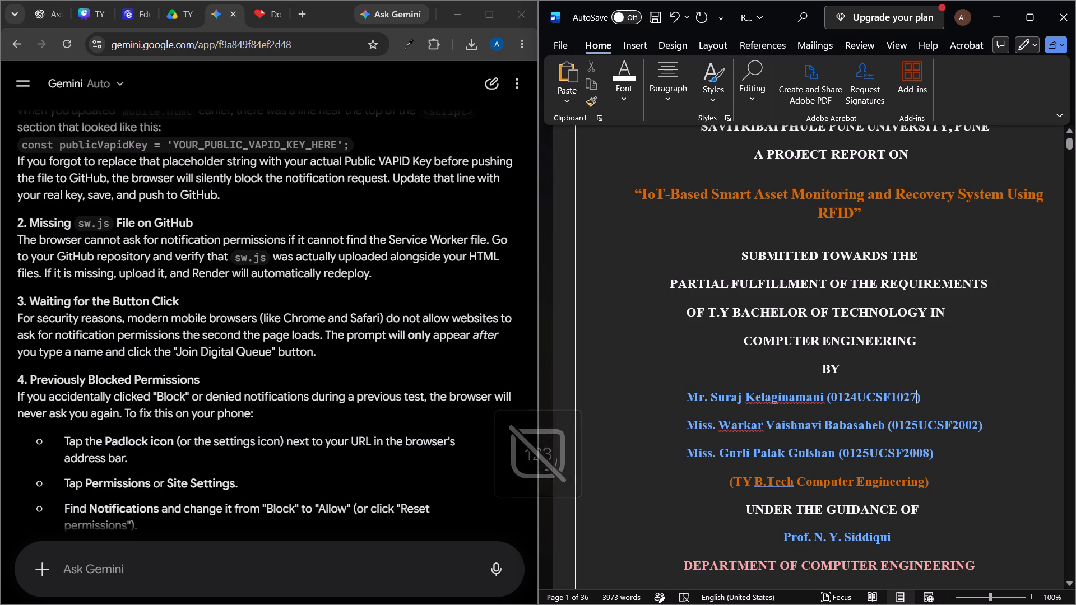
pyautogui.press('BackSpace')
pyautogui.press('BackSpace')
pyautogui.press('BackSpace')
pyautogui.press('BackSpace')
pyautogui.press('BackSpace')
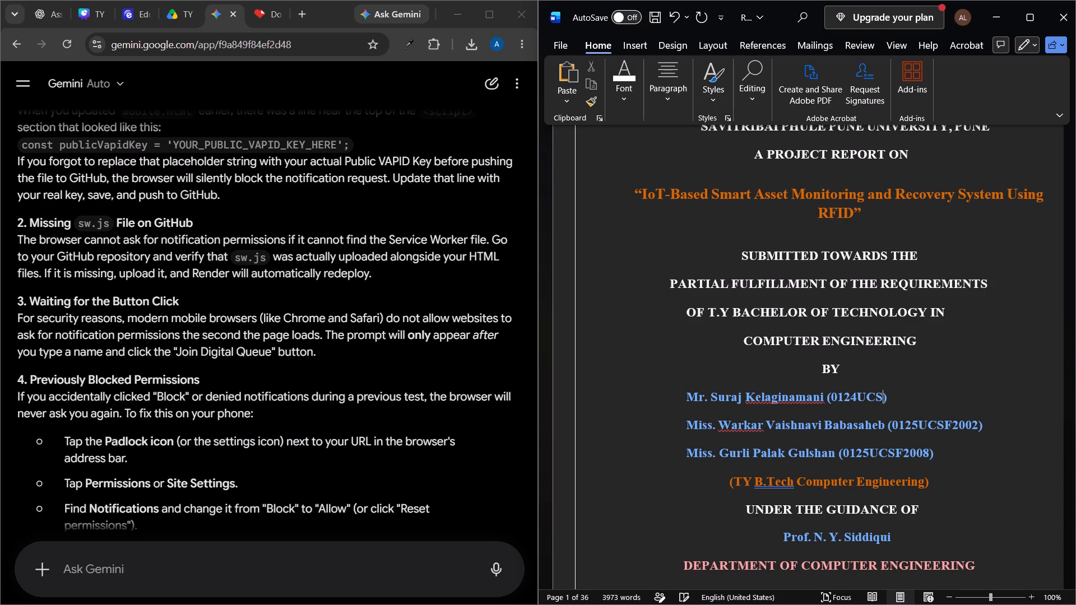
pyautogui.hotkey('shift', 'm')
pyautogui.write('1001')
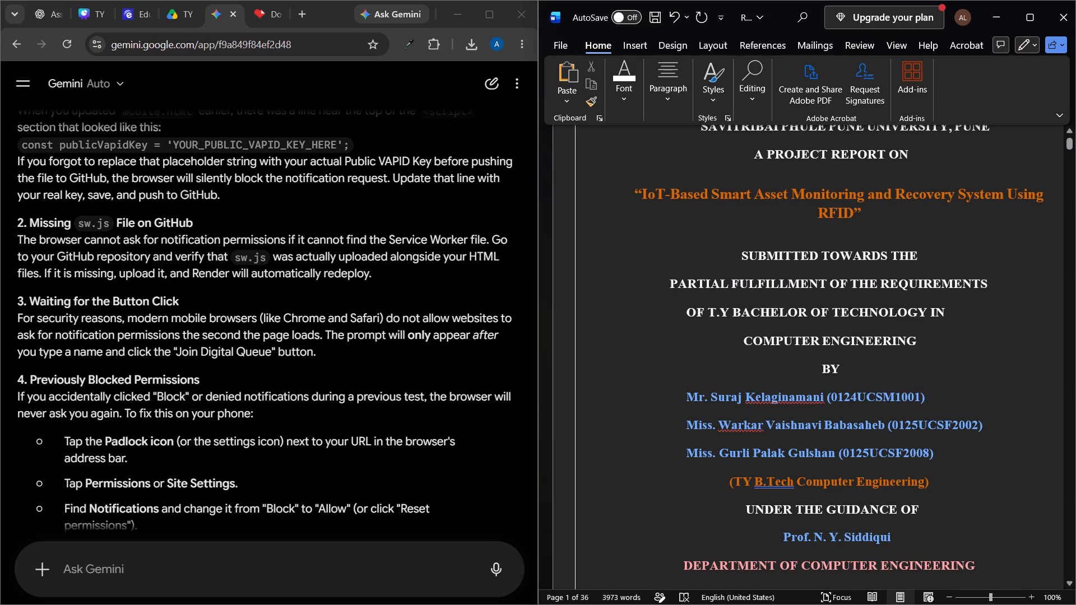
# Replace the second listed student's name on the cover page with the new member's first name and surname, keeping the title "Miss.".
pyautogui.click(887, 425)
pyautogui.press('BackSpace')
pyautogui.press('BackSpace')
pyautogui.press('BackSpace')
pyautogui.press('BackSpace')
pyautogui.press('BackSpace')
pyautogui.press('BackSpace')
pyautogui.press('BackSpace')
pyautogui.press('BackSpace')
pyautogui.press('BackSpace')
pyautogui.press('BackSpace')
pyautogui.press('BackSpace')
pyautogui.press('BackSpace')
pyautogui.press('BackSpace')
pyautogui.press('BackSpace')
pyautogui.press('BackSpace')
pyautogui.press('BackSpace')
pyautogui.press('BackSpace')
pyautogui.press('BackSpace')
pyautogui.press('BackSpace')
pyautogui.press('BackSpace')
pyautogui.press('BackSpace')
pyautogui.press('BackSpace')
pyautogui.press('BackSpace')
pyautogui.press('BackSpace')
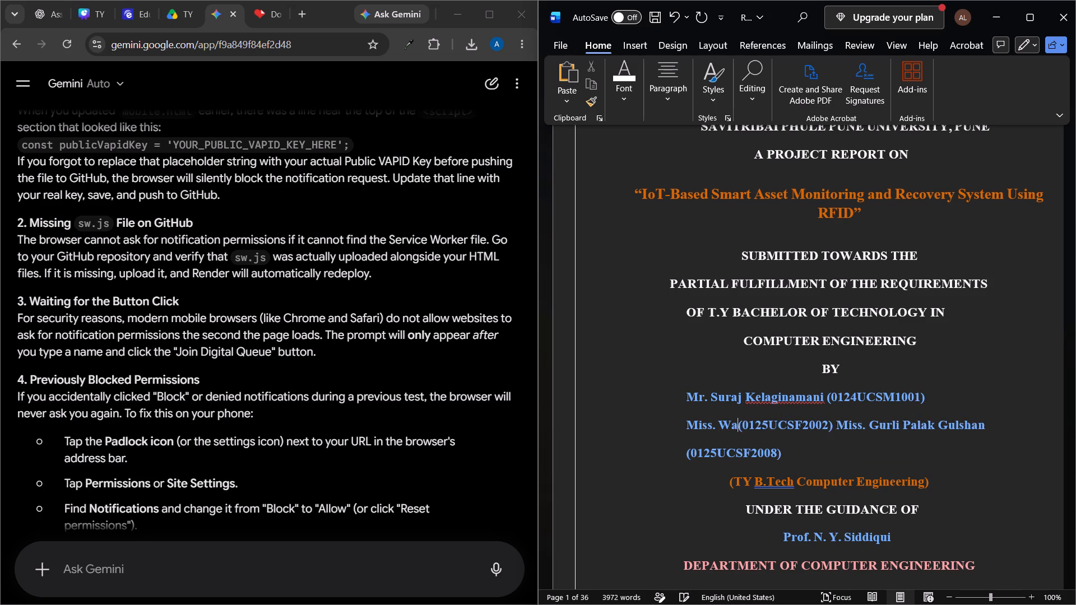
pyautogui.press('BackSpace')
pyautogui.press('BackSpace')
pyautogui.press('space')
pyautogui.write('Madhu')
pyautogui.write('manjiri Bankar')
# Update the second student's roll number on the cover page for the new member, using year code 24.
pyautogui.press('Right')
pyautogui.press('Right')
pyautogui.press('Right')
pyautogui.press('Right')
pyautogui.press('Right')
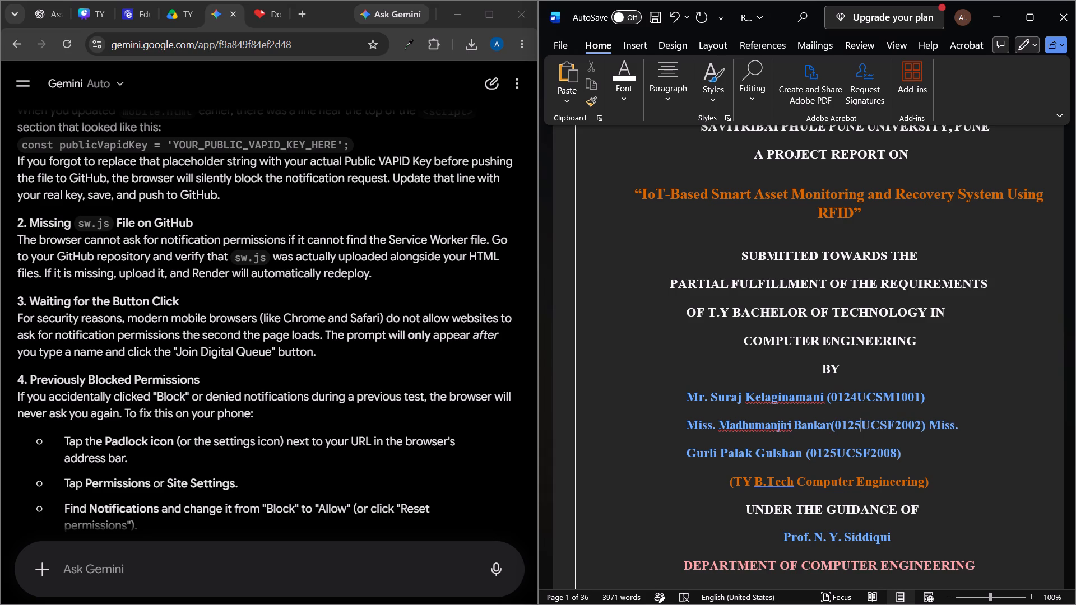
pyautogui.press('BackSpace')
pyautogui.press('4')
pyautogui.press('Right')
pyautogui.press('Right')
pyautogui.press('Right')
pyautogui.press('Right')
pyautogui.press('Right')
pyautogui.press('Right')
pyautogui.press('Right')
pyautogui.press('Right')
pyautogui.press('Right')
# Correct the last four digits of the second student's roll number on the cover page.
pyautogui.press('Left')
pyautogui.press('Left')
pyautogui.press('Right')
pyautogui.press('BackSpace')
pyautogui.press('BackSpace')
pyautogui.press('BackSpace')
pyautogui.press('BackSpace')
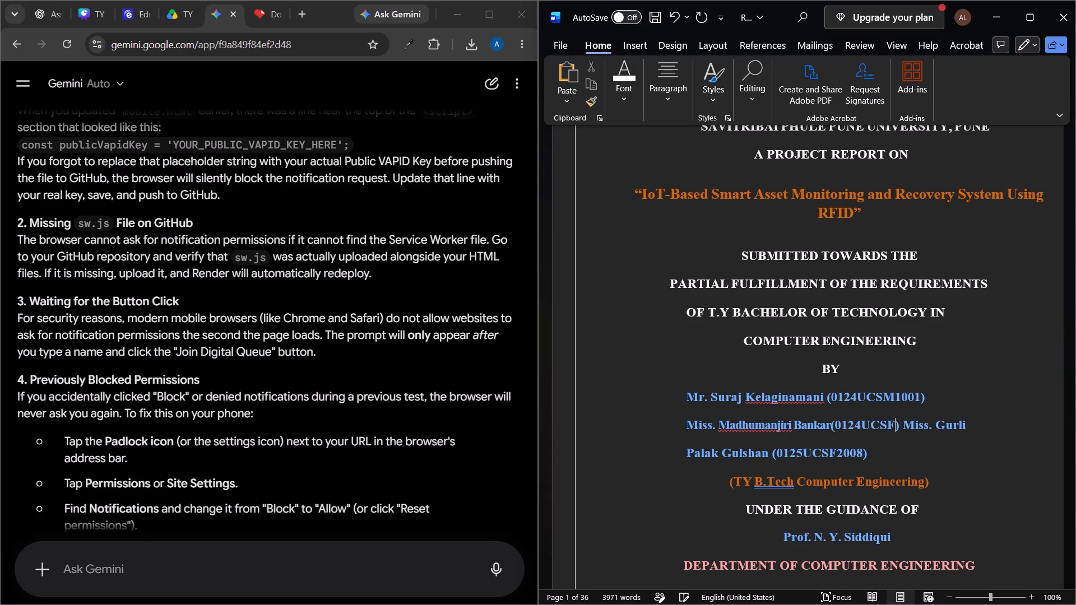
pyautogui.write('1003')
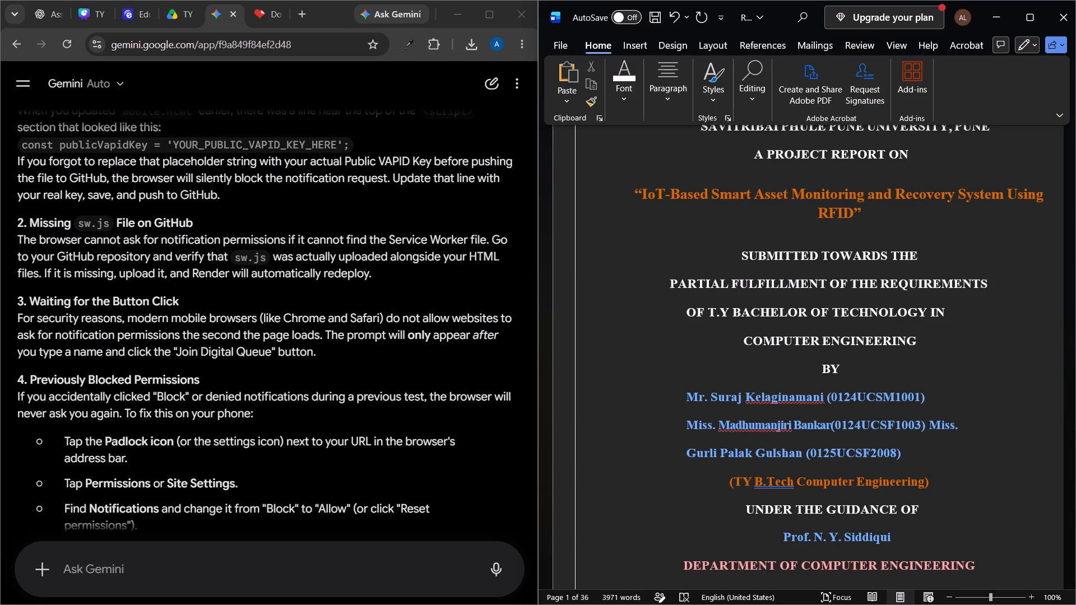
# Push the third student's entry back onto its own line by adding spaces after the second student's entry.
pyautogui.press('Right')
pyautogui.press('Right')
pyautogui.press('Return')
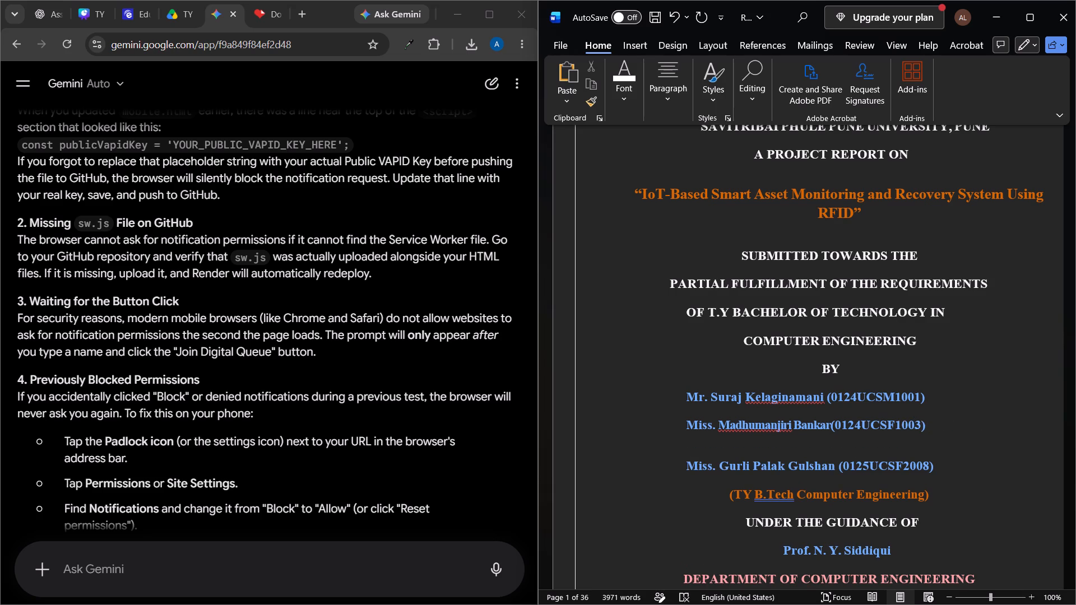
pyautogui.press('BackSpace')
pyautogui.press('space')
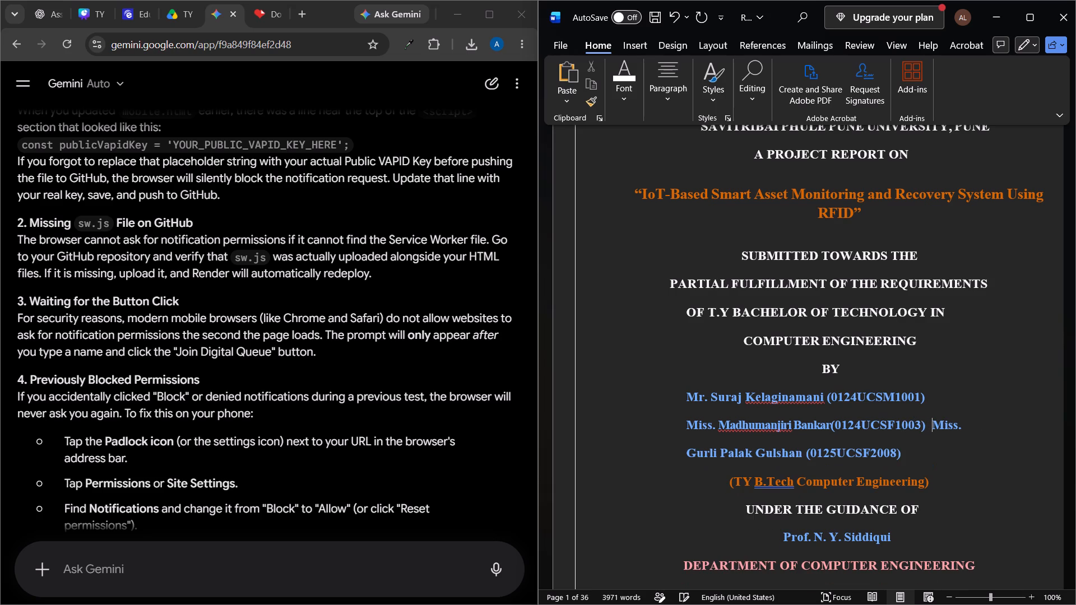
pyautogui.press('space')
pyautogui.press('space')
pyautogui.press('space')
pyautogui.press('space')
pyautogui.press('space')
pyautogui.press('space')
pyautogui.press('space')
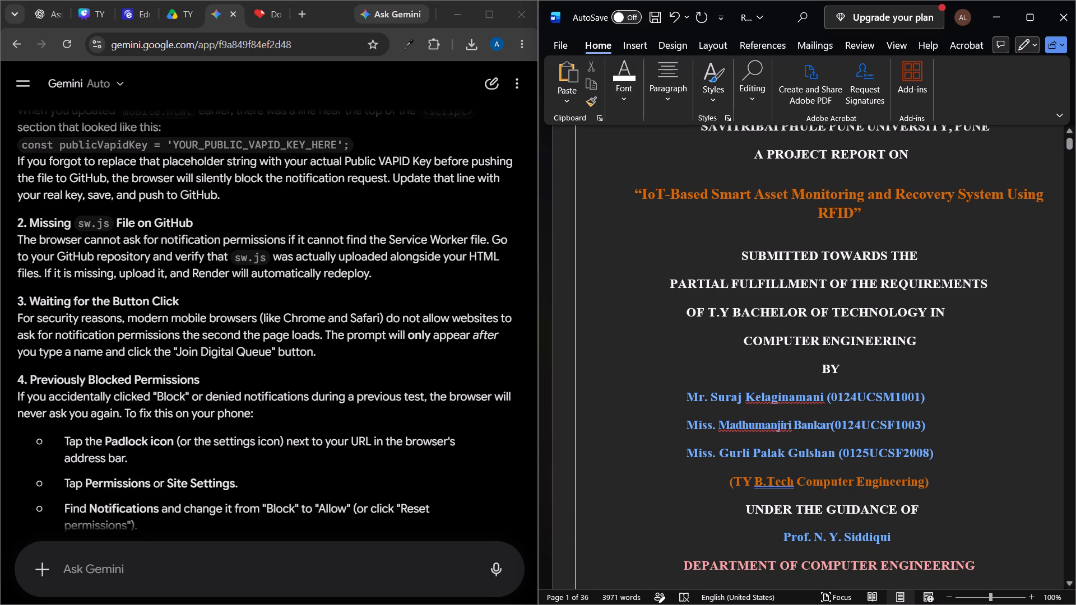
# Copy the third student's whole entry from the cover page.
pyautogui.moveTo(689, 459); pyautogui.dragTo(942, 457)
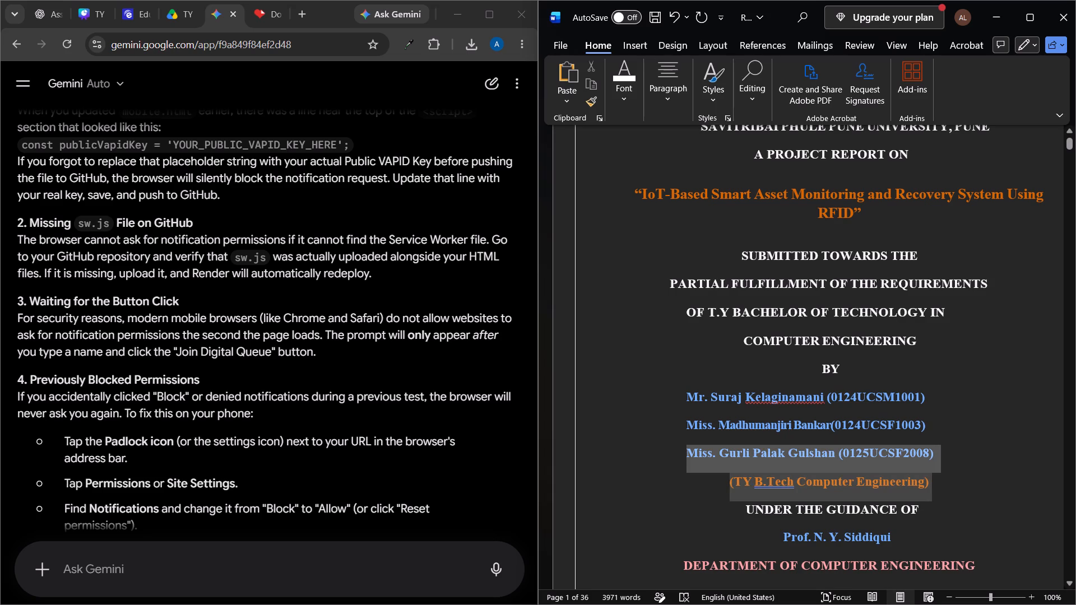
pyautogui.moveTo(942, 457); pyautogui.dragTo(942, 457)
pyautogui.hotkey('ctrl', 'c')
pyautogui.press('Right')
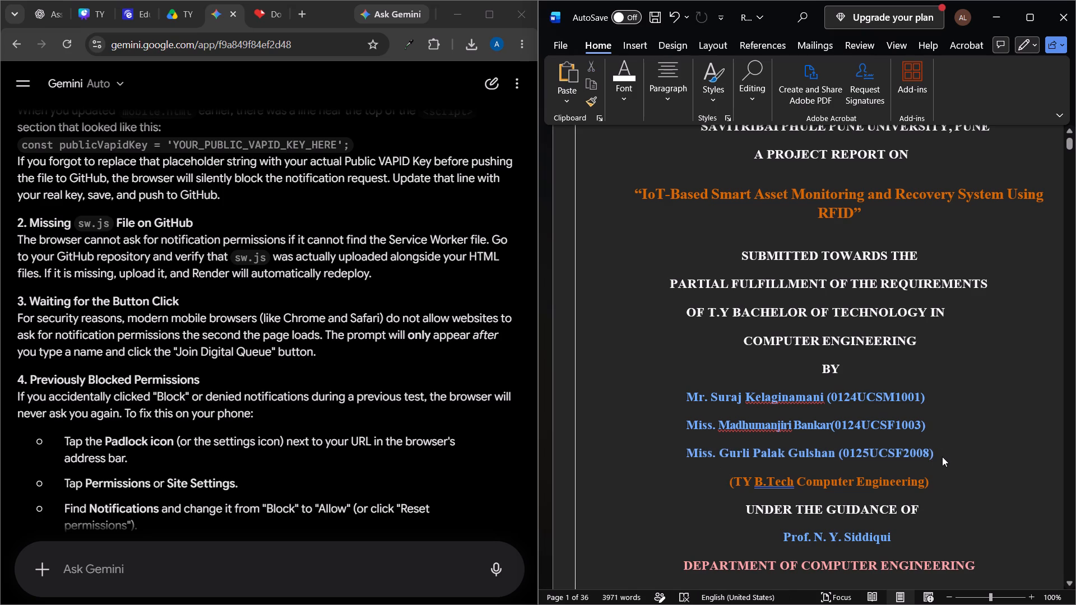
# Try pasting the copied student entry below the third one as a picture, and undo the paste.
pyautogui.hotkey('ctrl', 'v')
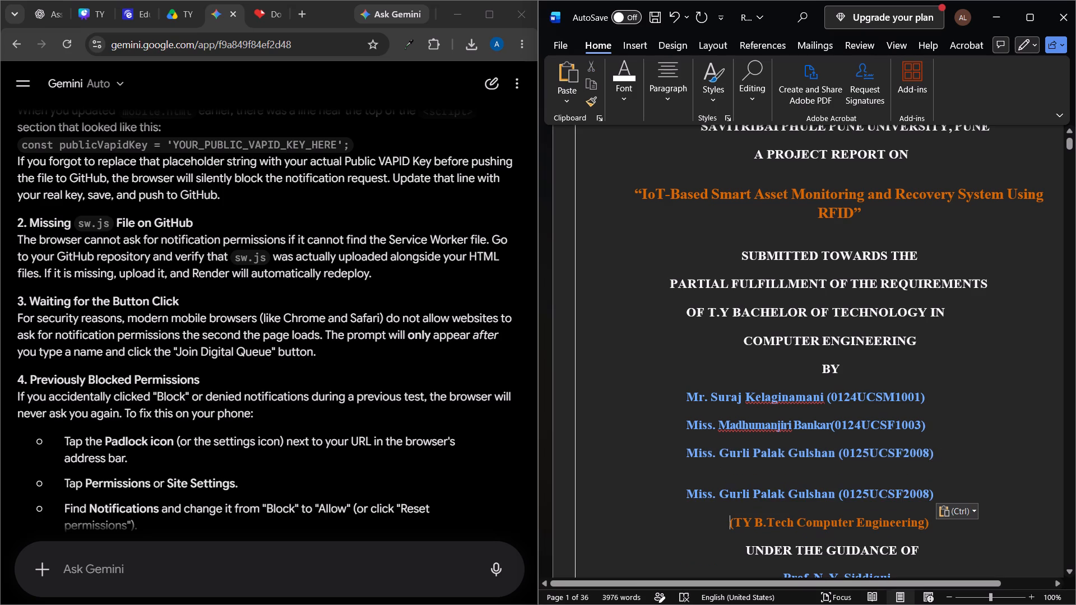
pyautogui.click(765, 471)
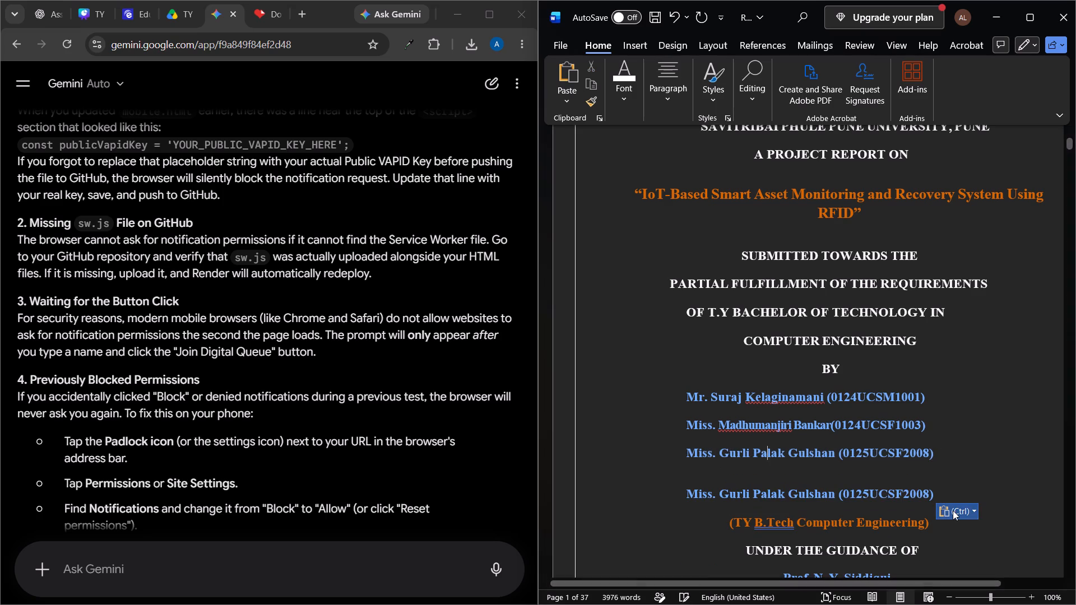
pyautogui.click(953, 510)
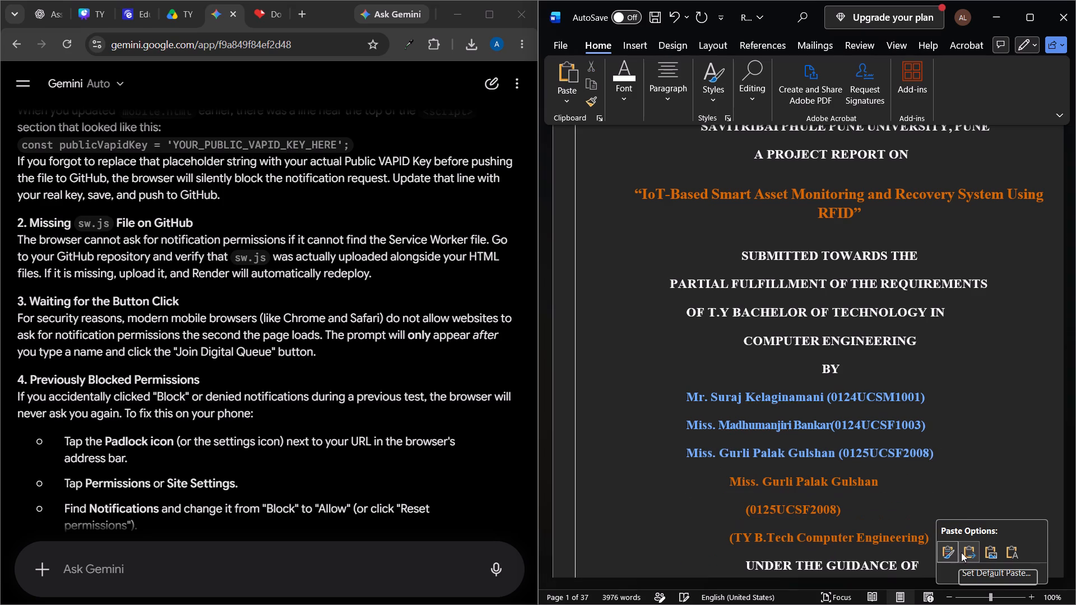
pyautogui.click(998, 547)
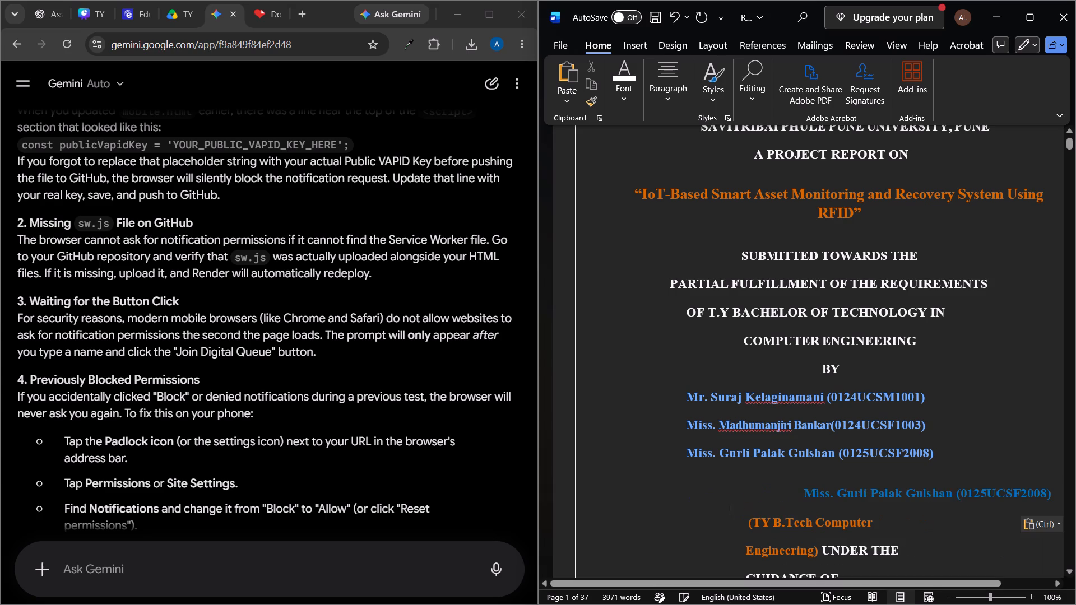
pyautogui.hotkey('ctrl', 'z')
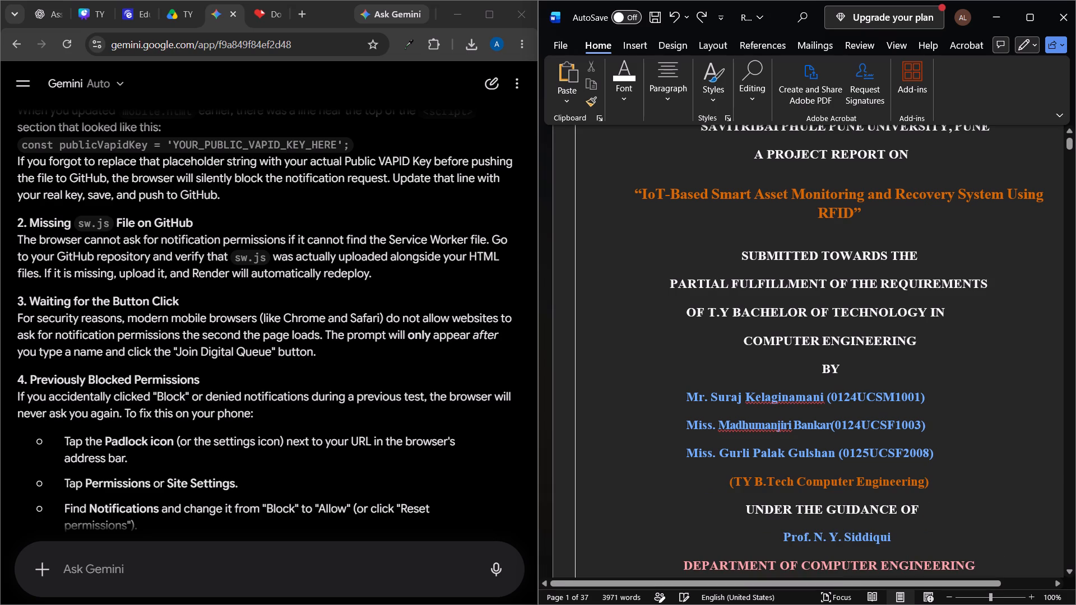
# Paste the copied entry as a fourth student line above "(TY B.Tech Computer Engineering)", trying text only and settling on source formatting.
pyautogui.hotkey('ctrl', 'v')
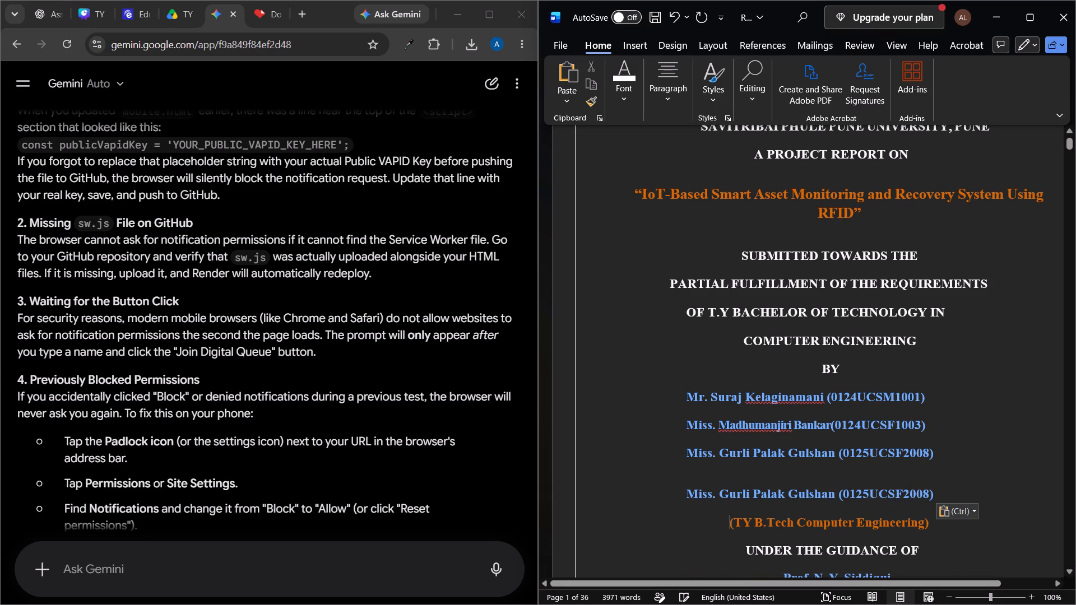
pyautogui.click(956, 515)
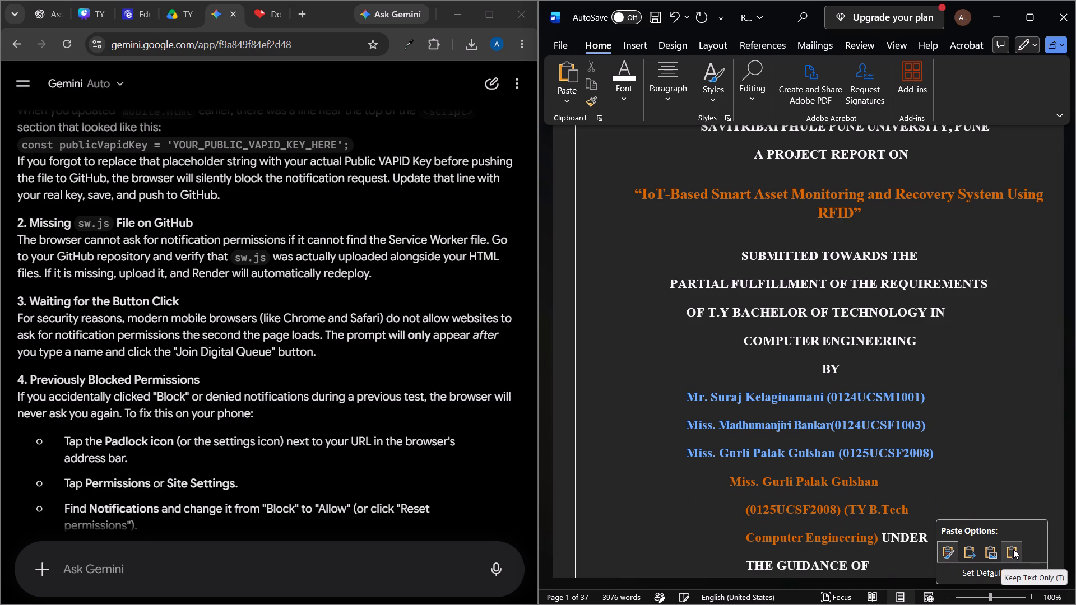
pyautogui.click(1013, 549)
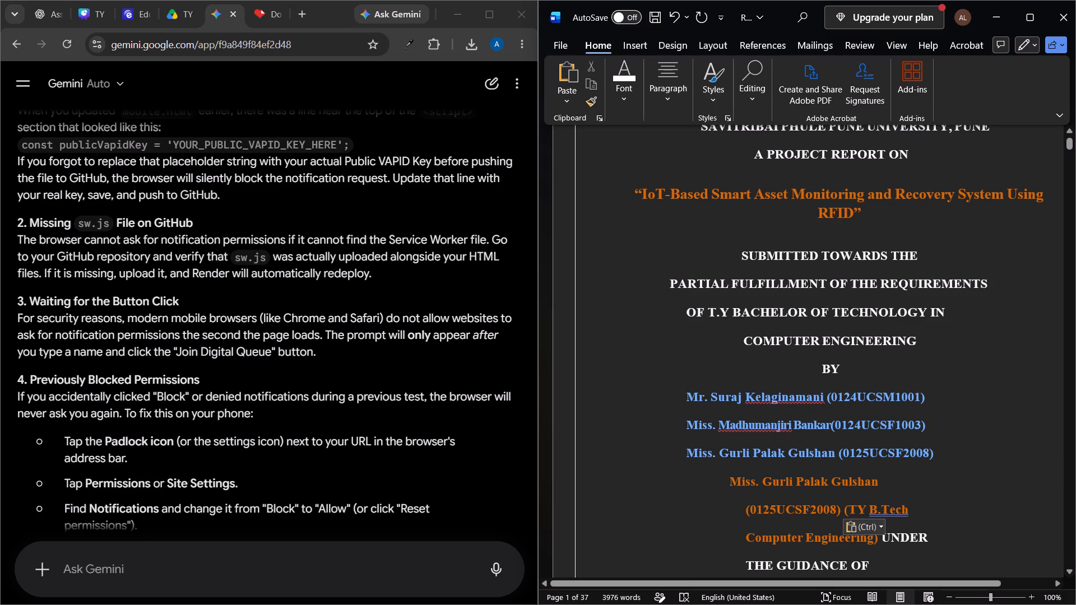
pyautogui.click(878, 523)
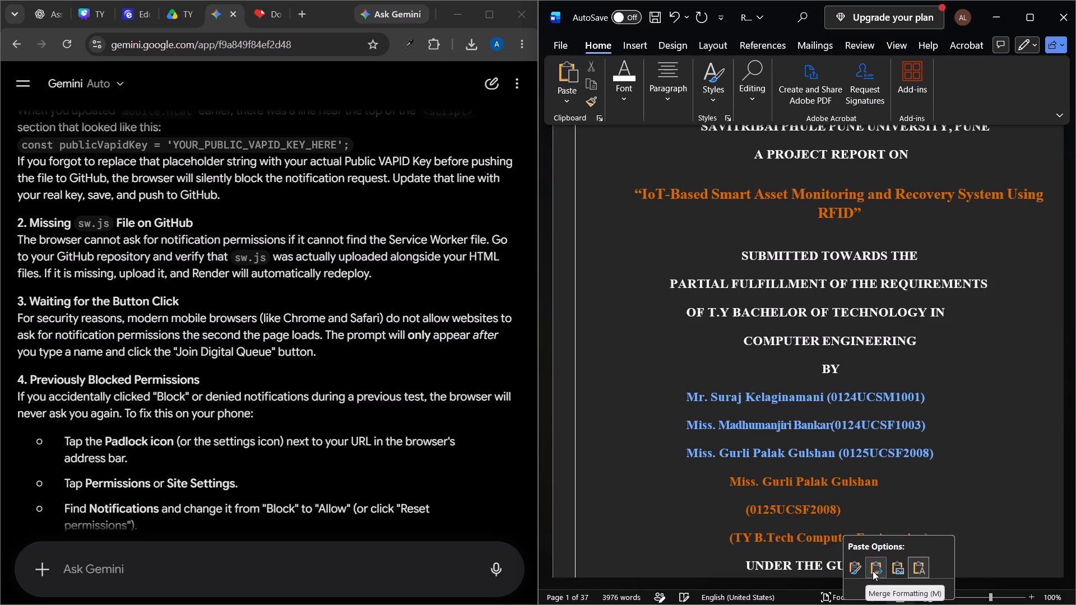
pyautogui.click(860, 571)
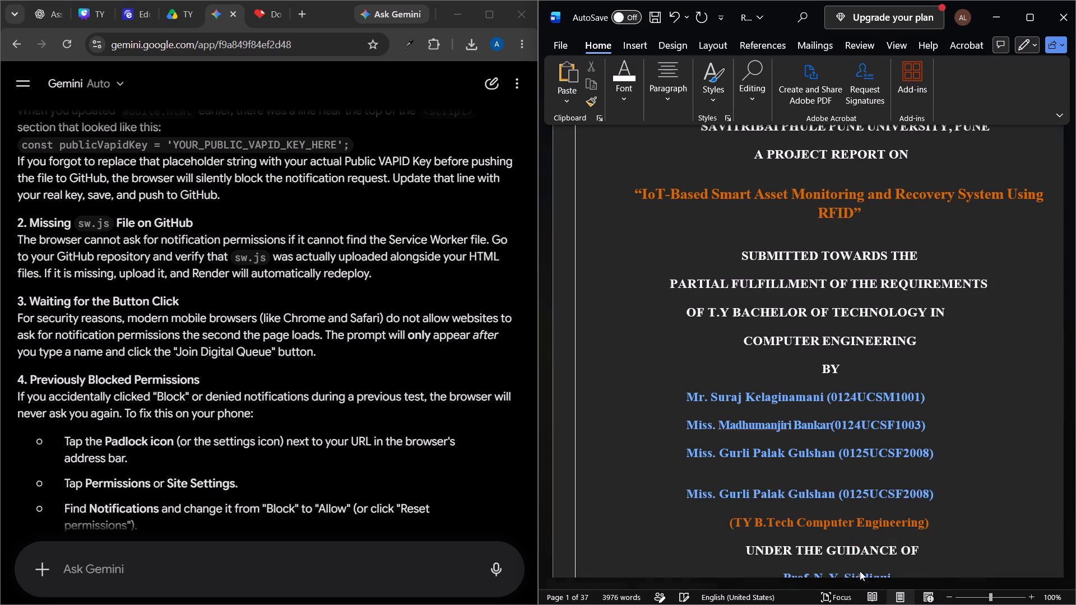
# Replace the third student's name on the cover page with the new member's name, keeping the title and PRN.
pyautogui.click(788, 483)
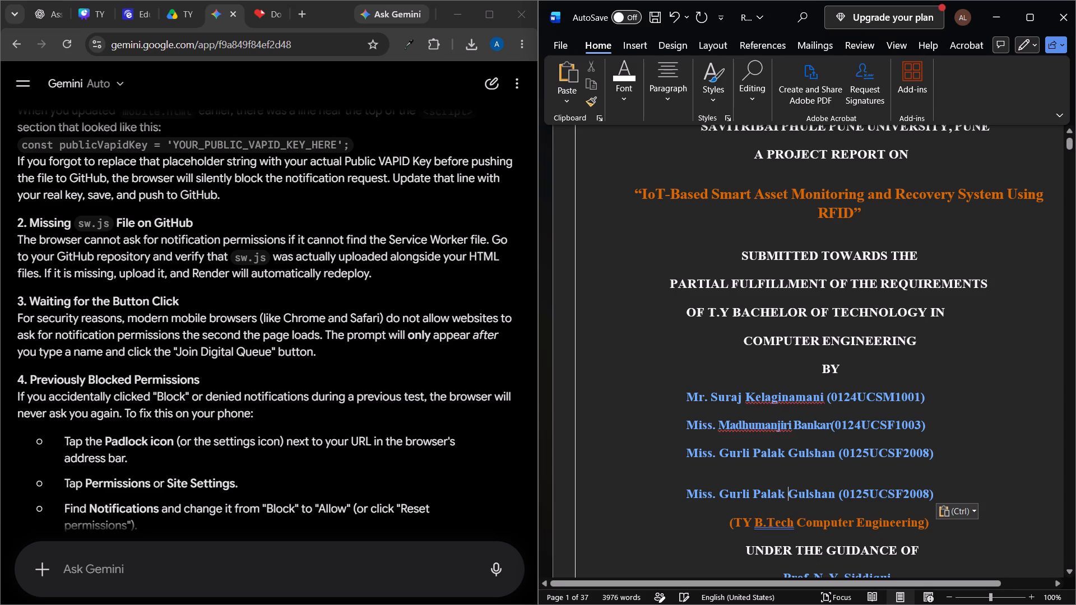
pyautogui.click(833, 451)
pyautogui.press('BackSpace')
pyautogui.press('BackSpace')
pyautogui.press('BackSpace')
pyautogui.press('BackSpace')
pyautogui.press('BackSpace')
pyautogui.press('BackSpace')
pyautogui.press('BackSpace')
pyautogui.press('BackSpace')
pyautogui.press('BackSpace')
pyautogui.press('BackSpace')
pyautogui.press('BackSpace')
pyautogui.press('BackSpace')
pyautogui.press('BackSpace')
pyautogui.press('BackSpace')
pyautogui.press('BackSpace')
pyautogui.press('BackSpace')
pyautogui.press('BackSpace')
pyautogui.press('BackSpace')
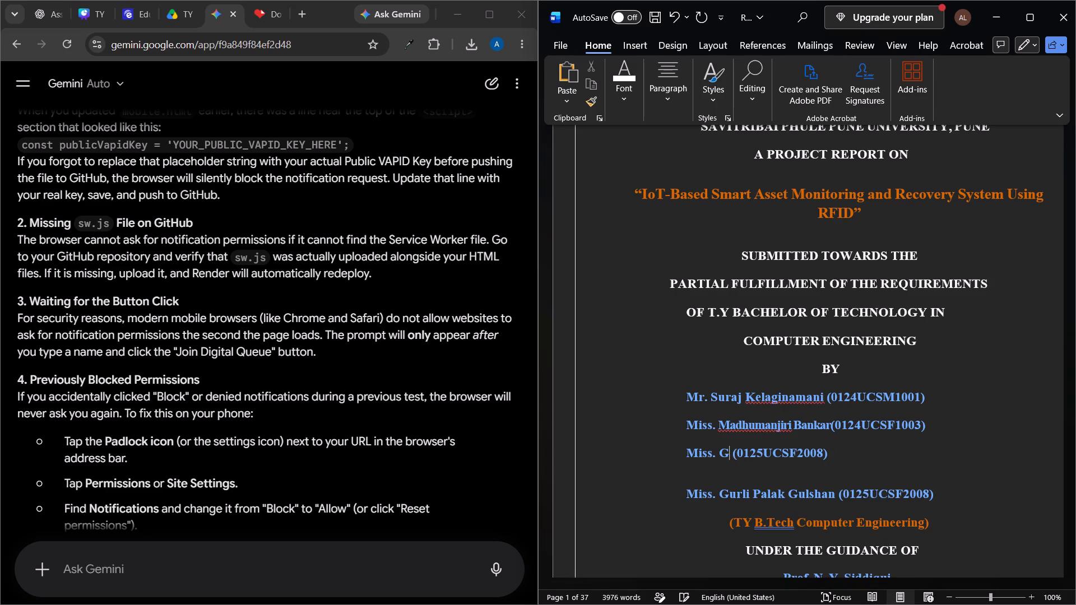
pyautogui.press('BackSpace')
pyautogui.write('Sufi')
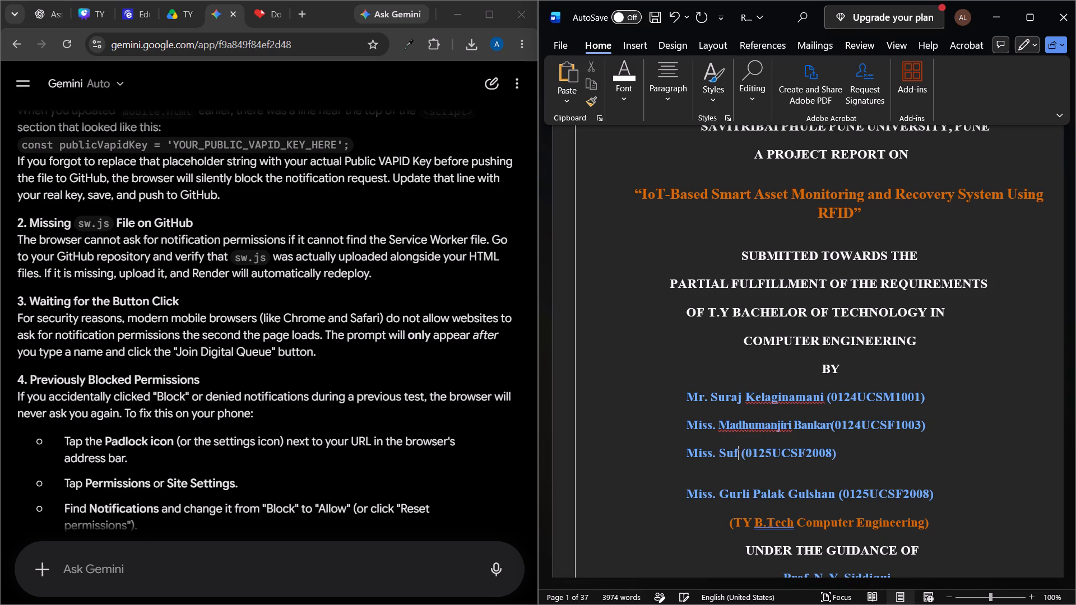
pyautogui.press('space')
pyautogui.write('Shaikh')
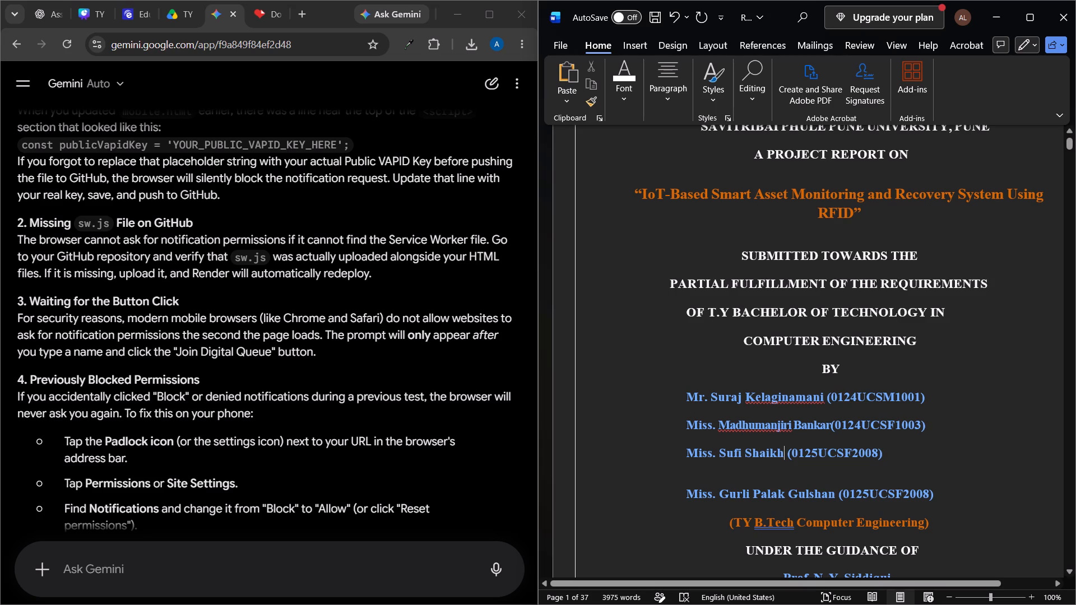
# Remove the gap above the fourth student's entry and delete the third student's PRN back to its "UCS" part.
pyautogui.click(838, 477)
pyautogui.click(686, 492)
pyautogui.press('BackSpace')
pyautogui.press('BackSpace')
pyautogui.press('BackSpace')
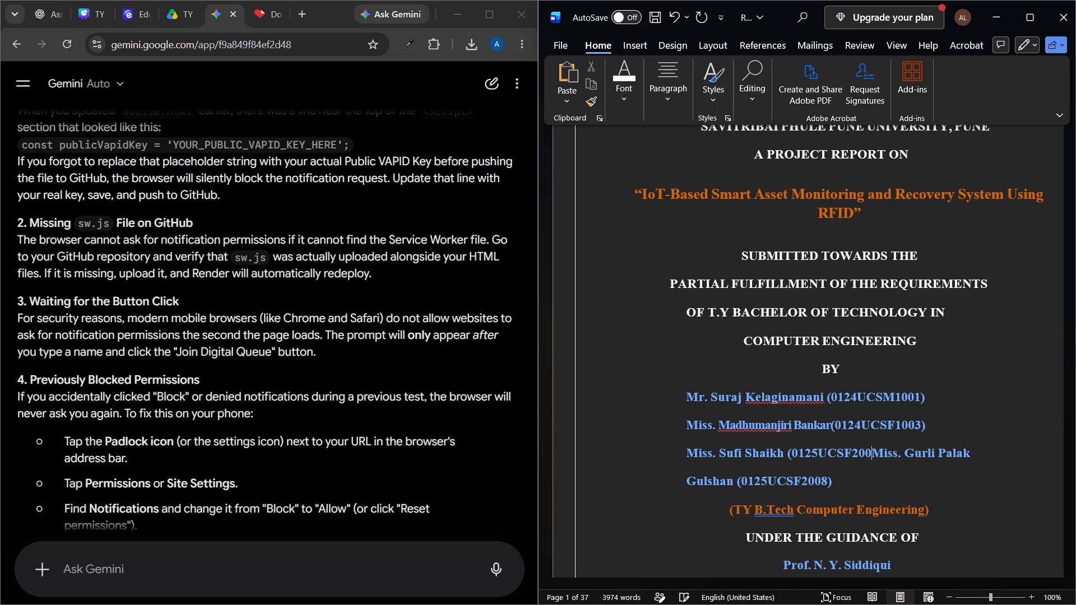
pyautogui.press('BackSpace')
pyautogui.press('BackSpace')
pyautogui.press('BackSpace')
pyautogui.press('BackSpace')
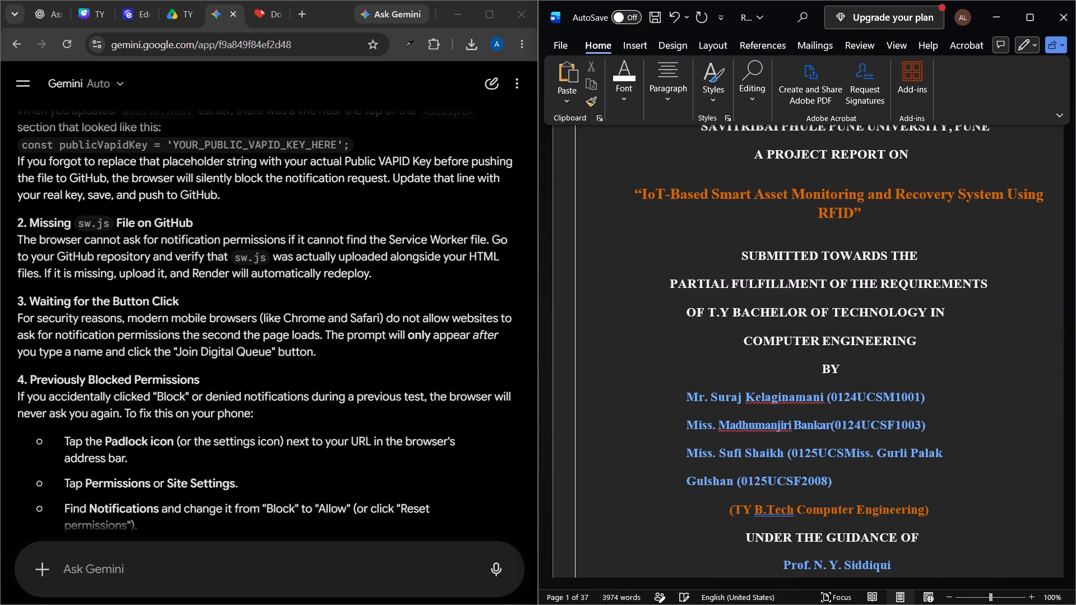
# Complete the third student's PRN after its "UCS" part and add the closing parenthesis.
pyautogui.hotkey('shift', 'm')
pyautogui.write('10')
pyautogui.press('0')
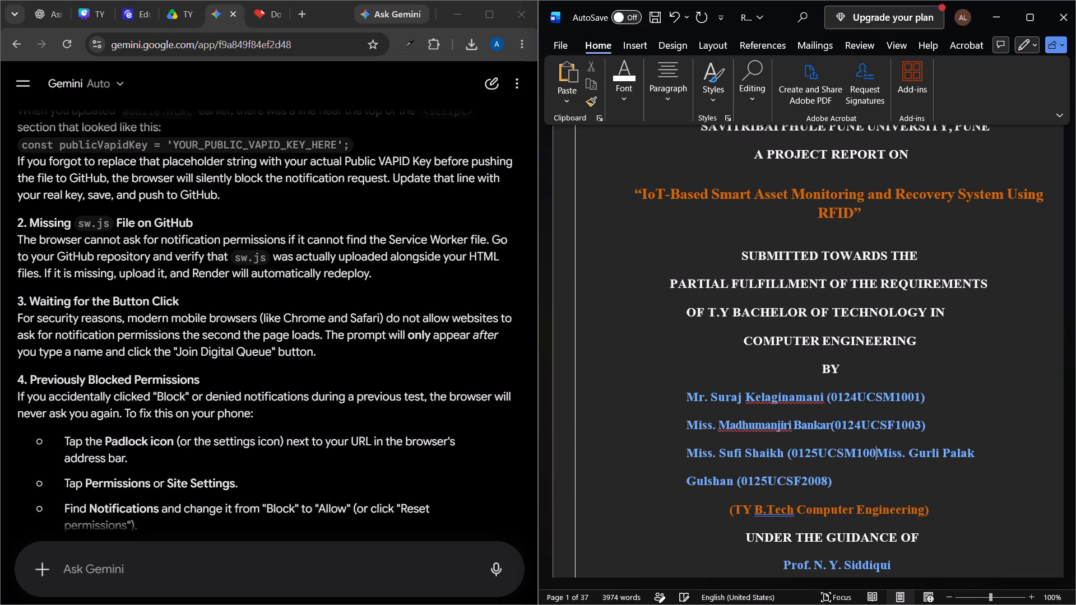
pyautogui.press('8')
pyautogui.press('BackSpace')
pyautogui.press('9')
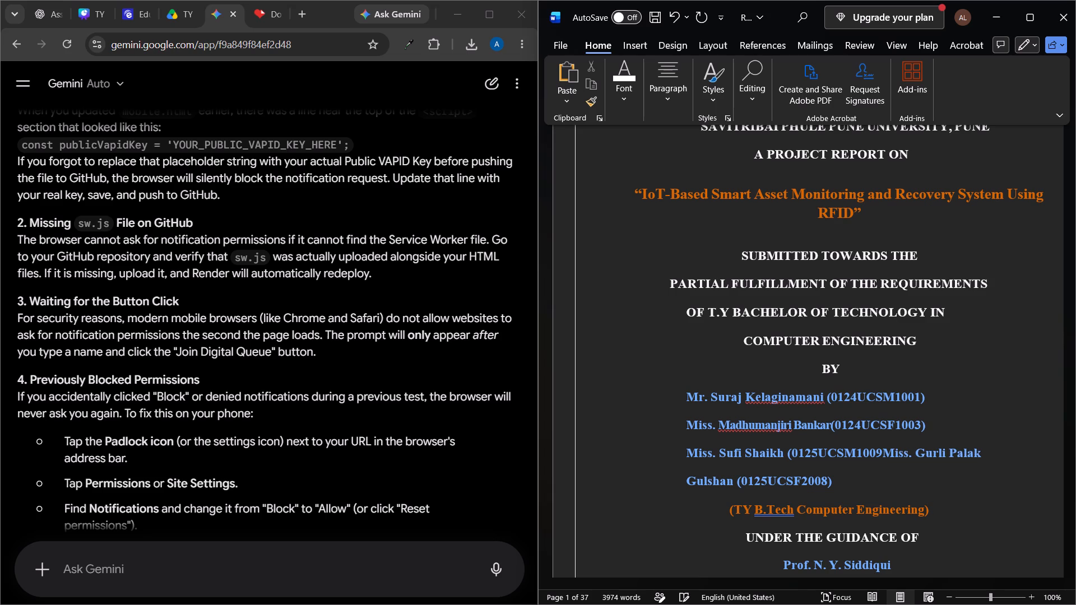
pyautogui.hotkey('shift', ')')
# Move the fourth student's entry onto its own line by padding the end of the third student's entry with spaces.
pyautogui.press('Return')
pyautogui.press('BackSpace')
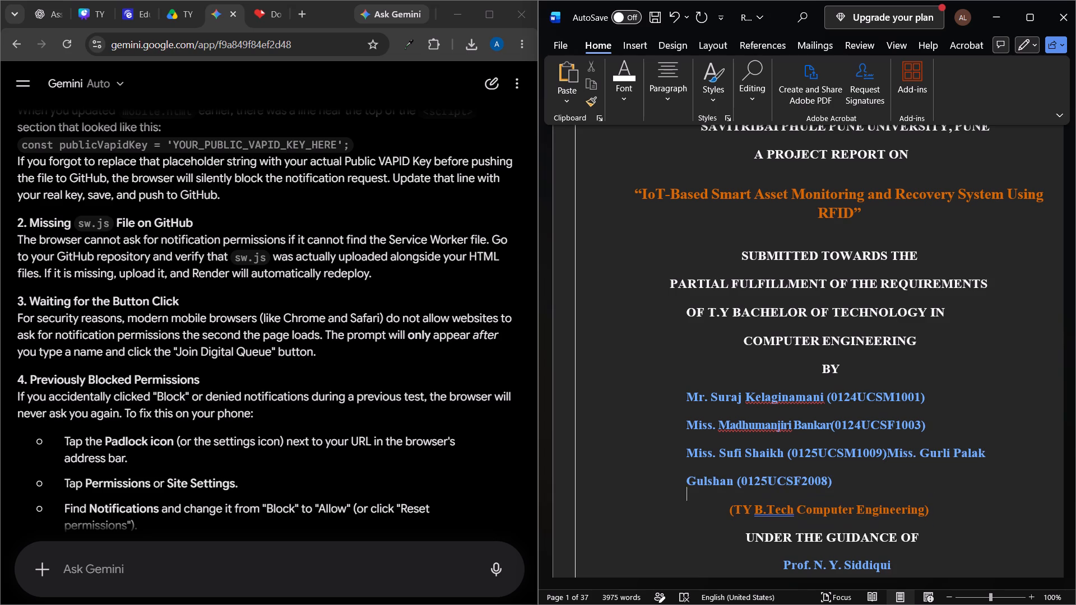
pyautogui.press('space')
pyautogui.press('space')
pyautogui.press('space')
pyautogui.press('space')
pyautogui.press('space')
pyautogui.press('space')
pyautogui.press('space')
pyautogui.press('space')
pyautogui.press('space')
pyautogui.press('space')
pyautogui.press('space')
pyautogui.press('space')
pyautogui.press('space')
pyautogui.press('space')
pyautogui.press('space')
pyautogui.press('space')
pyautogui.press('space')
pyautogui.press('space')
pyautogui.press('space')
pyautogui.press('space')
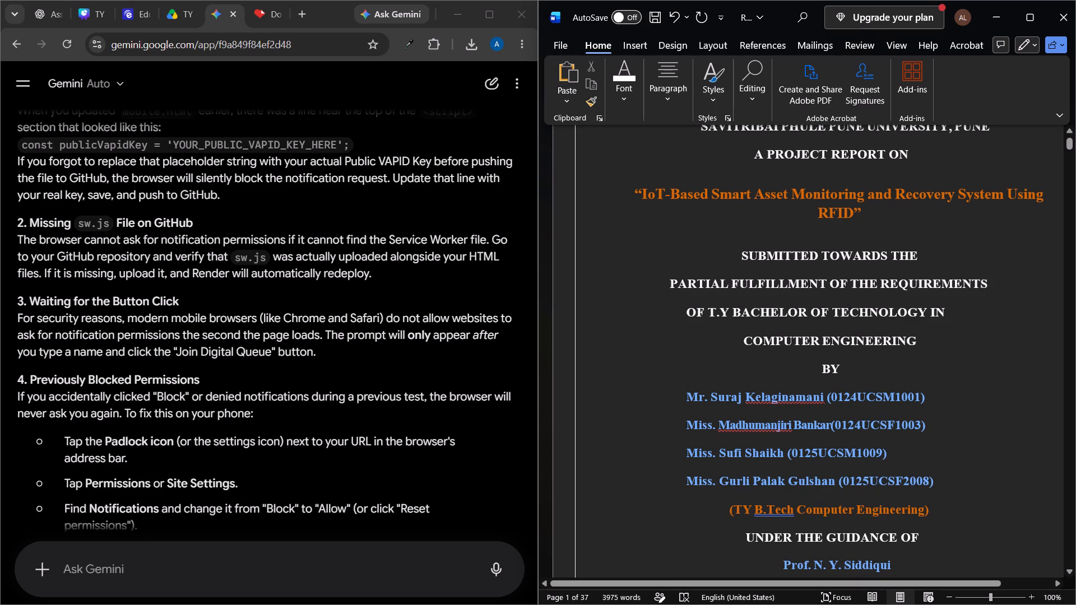
# Change the third student's title on the cover page to "Mr.".
pyautogui.click(712, 459)
pyautogui.press('BackSpace')
pyautogui.press('BackSpace')
pyautogui.press('BackSpace')
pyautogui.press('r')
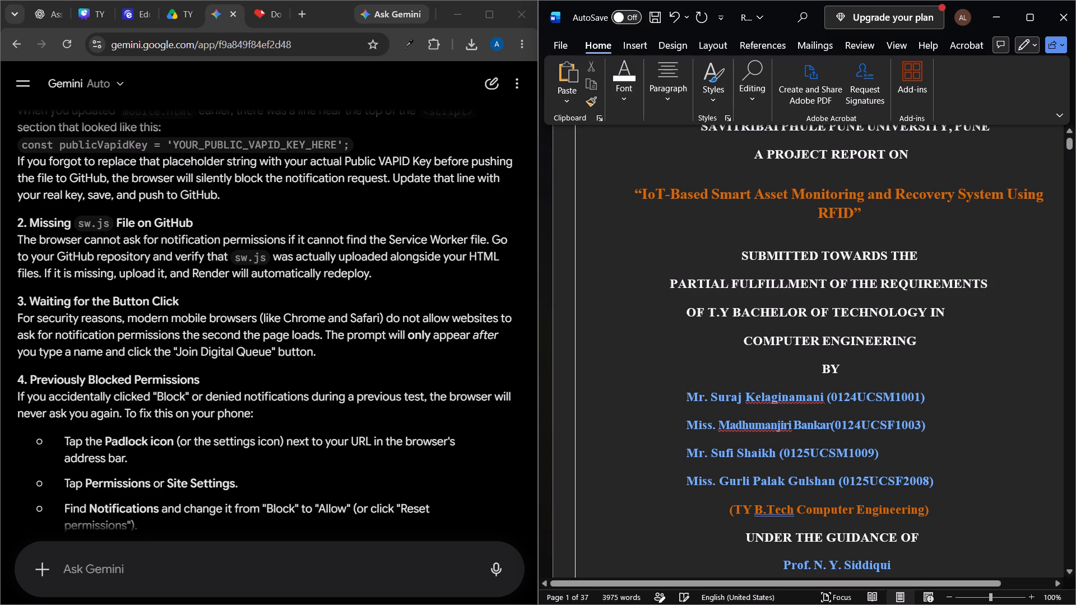
# Replace the fourth student's name on the cover page with the new member's full name, keeping the "Miss." title.
pyautogui.click(833, 485)
pyautogui.press('BackSpace')
pyautogui.press('BackSpace')
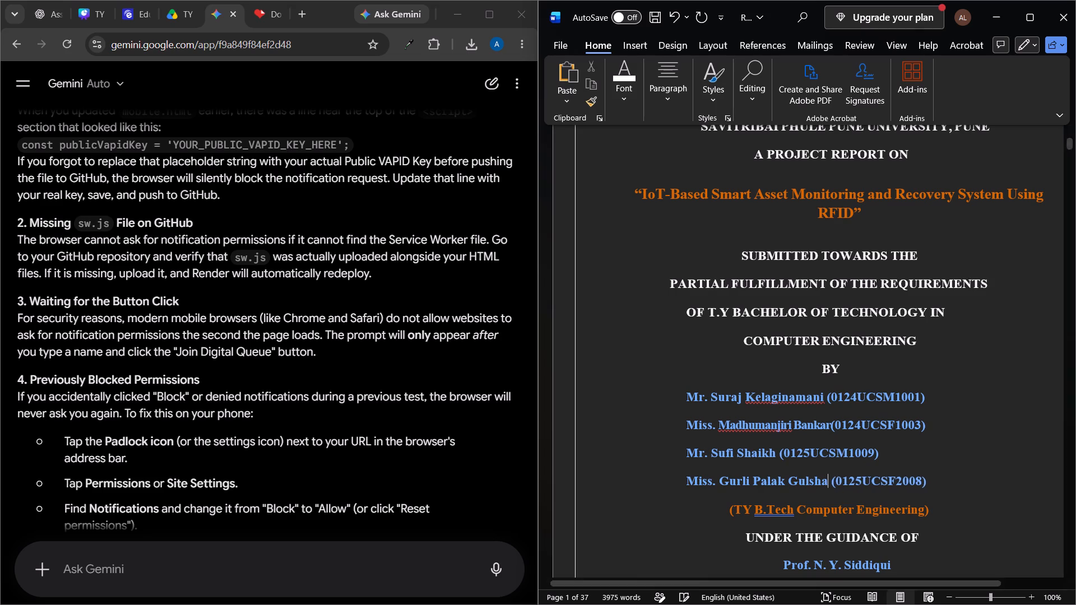
pyautogui.press('BackSpace')
pyautogui.press('BackSpace')
pyautogui.press('BackSpace')
pyautogui.press('BackSpace')
pyautogui.press('BackSpace')
pyautogui.press('BackSpace')
pyautogui.press('BackSpace')
pyautogui.press('BackSpace')
pyautogui.press('BackSpace')
pyautogui.press('BackSpace')
pyautogui.press('BackSpace')
pyautogui.press('BackSpace')
pyautogui.press('BackSpace')
pyautogui.press('BackSpace')
pyautogui.press('BackSpace')
pyautogui.press('BackSpace')
pyautogui.press('BackSpace')
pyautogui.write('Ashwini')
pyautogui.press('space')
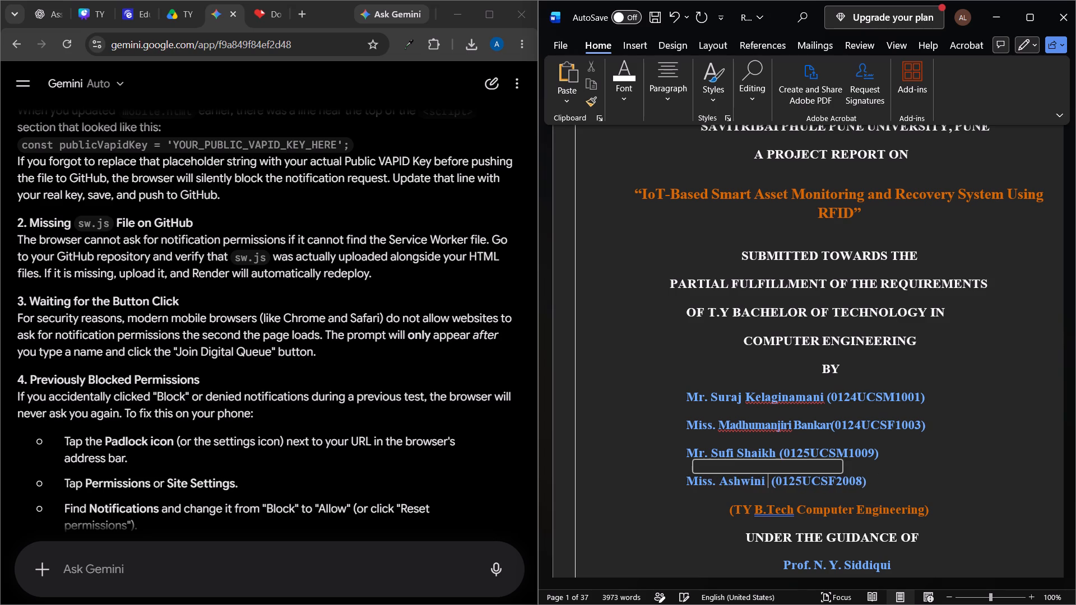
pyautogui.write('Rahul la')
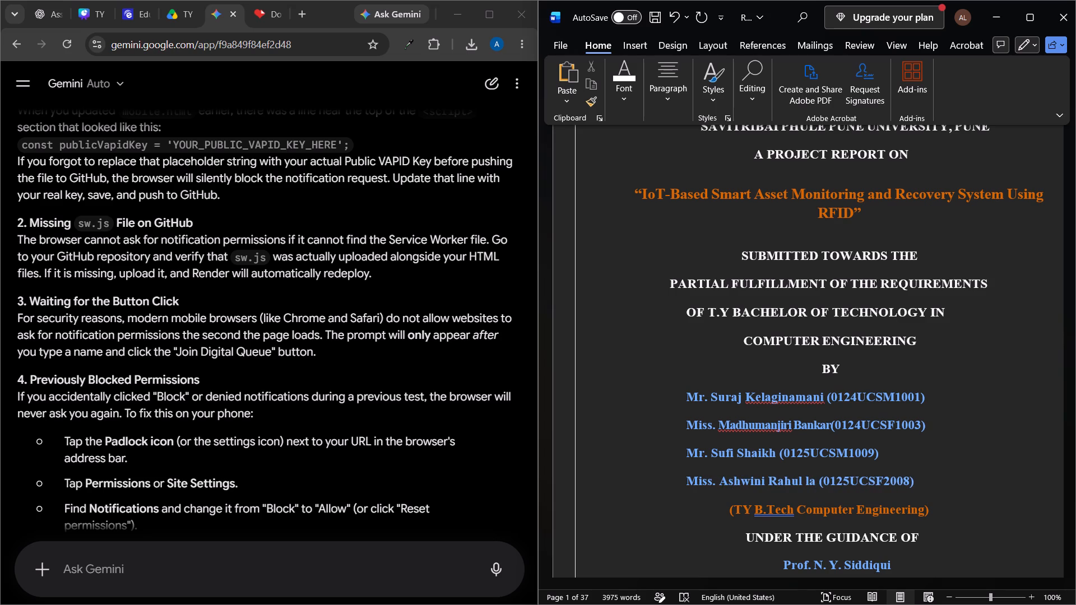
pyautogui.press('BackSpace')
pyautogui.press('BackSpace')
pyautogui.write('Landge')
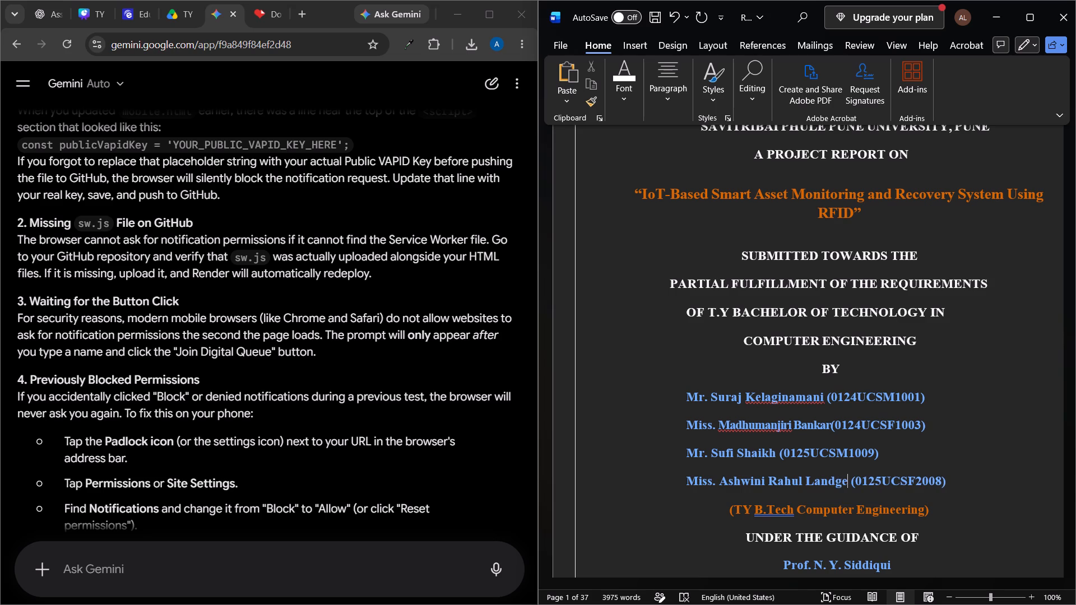
# Replace the fourth student's PRN inside the parentheses with the new member's PRN.
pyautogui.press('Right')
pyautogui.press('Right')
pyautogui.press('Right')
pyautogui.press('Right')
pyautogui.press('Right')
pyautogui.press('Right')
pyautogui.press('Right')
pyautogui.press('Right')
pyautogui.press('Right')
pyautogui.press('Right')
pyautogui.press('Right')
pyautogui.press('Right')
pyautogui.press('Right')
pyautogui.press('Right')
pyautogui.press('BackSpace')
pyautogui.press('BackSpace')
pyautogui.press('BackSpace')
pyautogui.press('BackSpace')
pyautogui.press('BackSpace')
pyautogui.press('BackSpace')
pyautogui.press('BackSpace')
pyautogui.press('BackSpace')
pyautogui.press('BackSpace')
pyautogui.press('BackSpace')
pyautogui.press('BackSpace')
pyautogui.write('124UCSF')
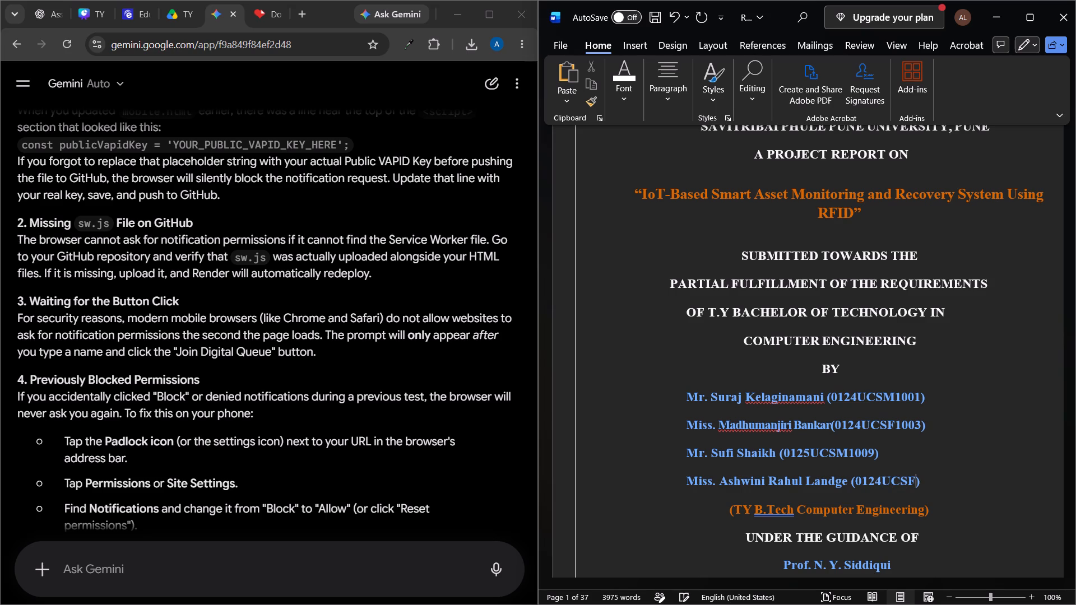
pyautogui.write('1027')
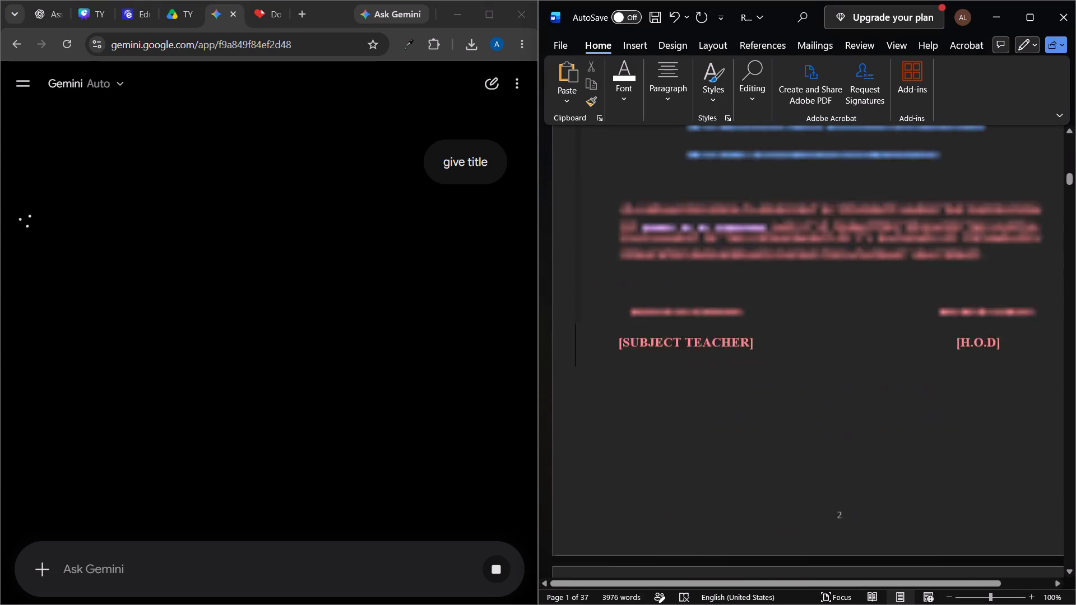
pyautogui.scroll(7, 925, 454)
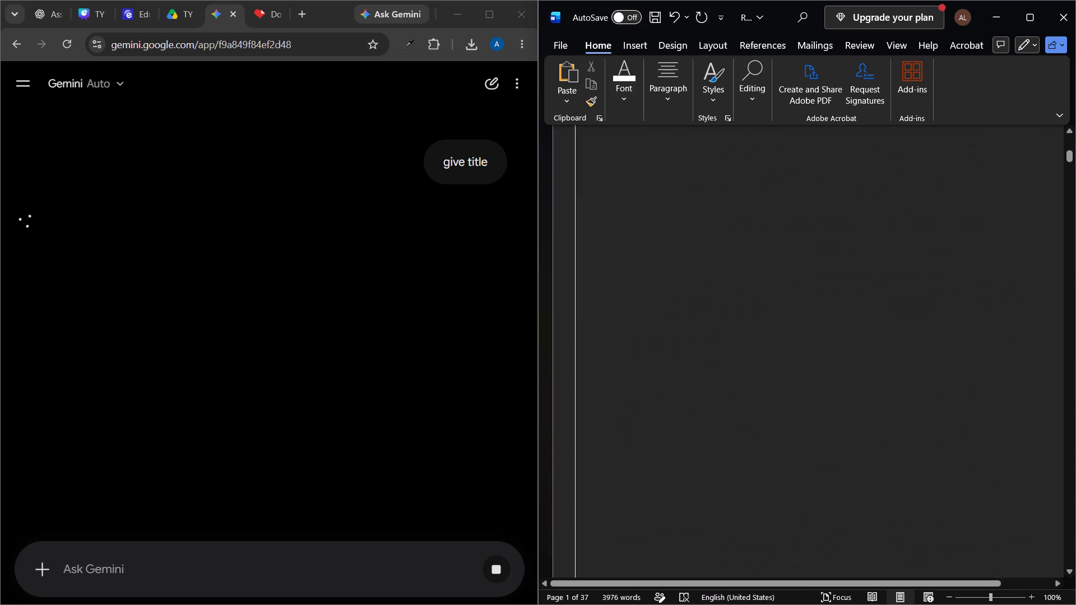
pyautogui.scroll(3, 925, 454)
pyautogui.scroll(2, 817, 419)
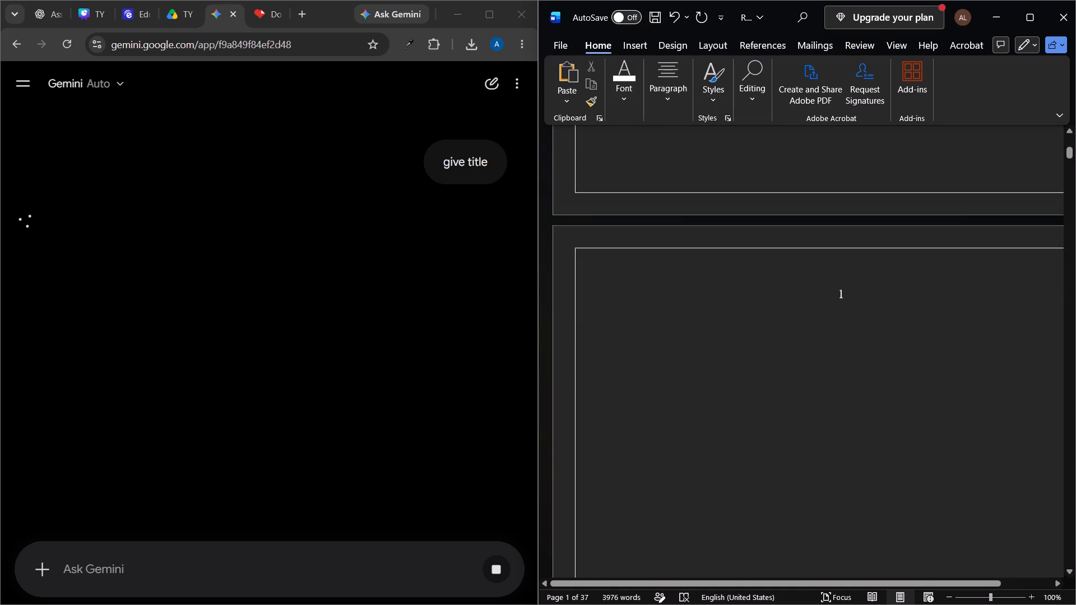
pyautogui.scroll(2, 817, 419)
pyautogui.click(860, 297)
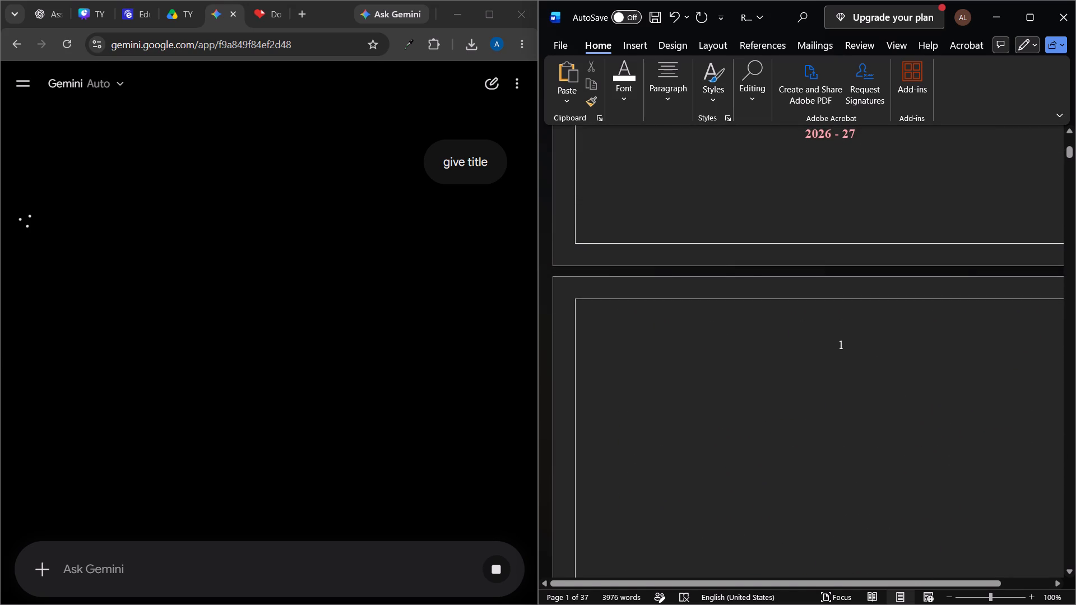
# Replace the first student's name in the Declaration table with the first name and surname of the cover page's first member.
pyautogui.scroll(-9, 775, 465)
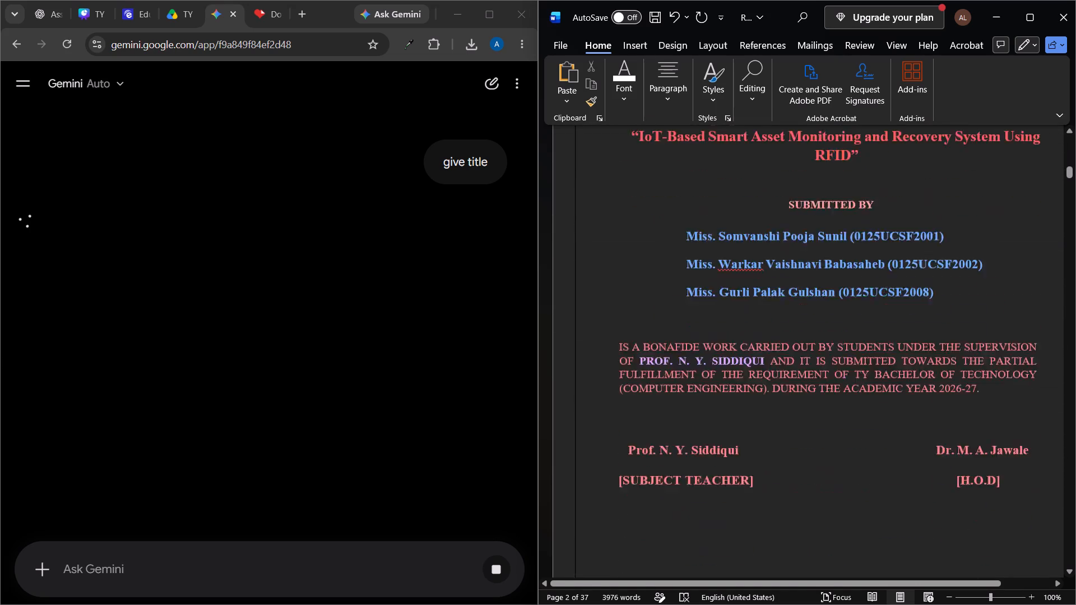
pyautogui.scroll(-1, 775, 465)
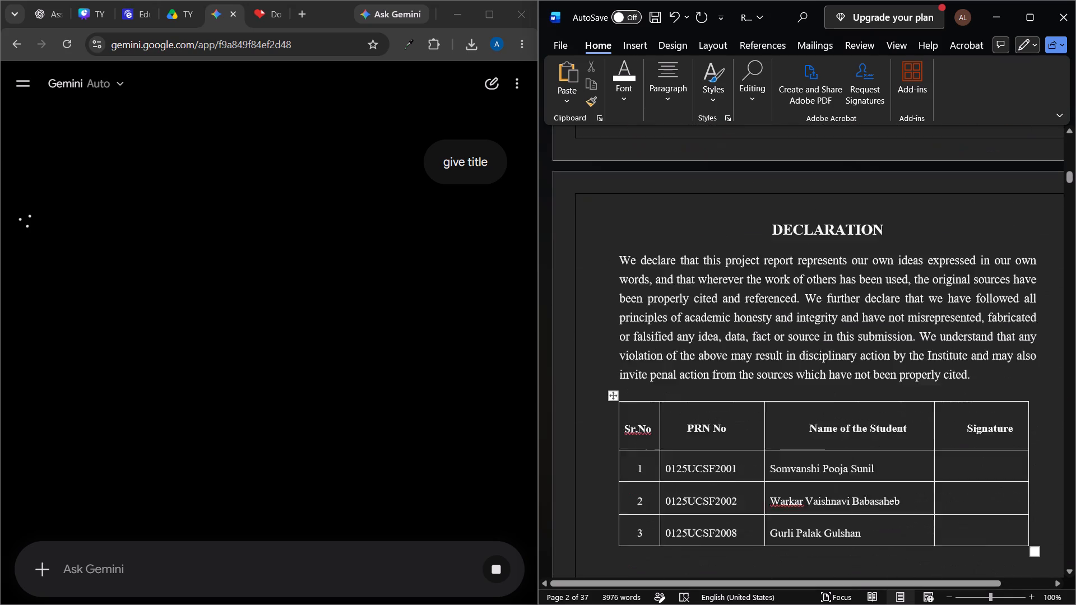
pyautogui.click(879, 376)
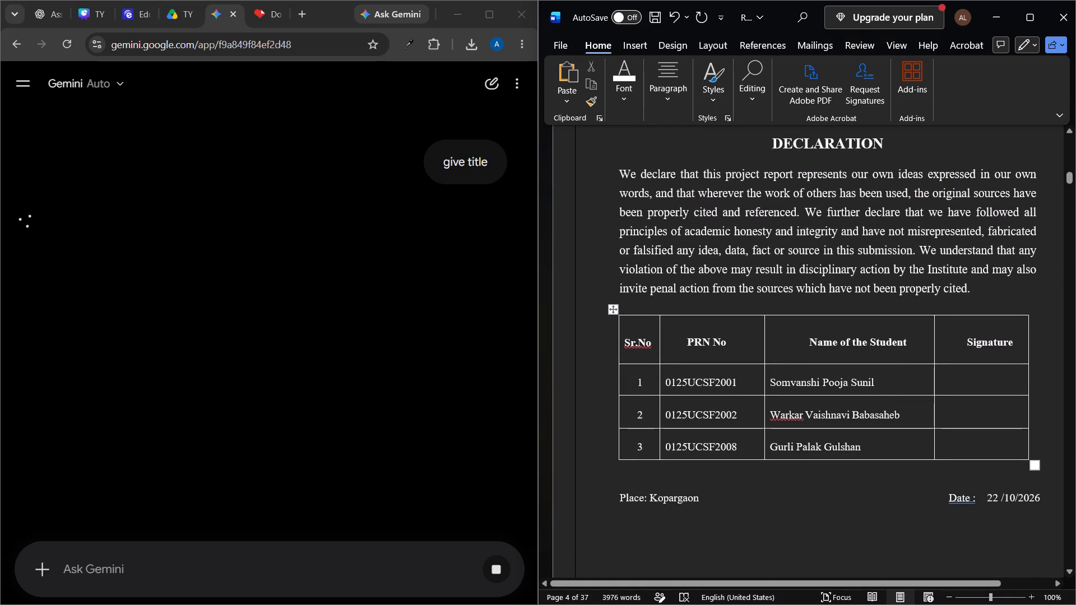
pyautogui.press('BackSpace')
pyautogui.press('BackSpace')
pyautogui.press('BackSpace')
pyautogui.press('BackSpace')
pyautogui.press('BackSpace')
pyautogui.press('BackSpace')
pyautogui.press('BackSpace')
pyautogui.press('BackSpace')
pyautogui.press('BackSpace')
pyautogui.press('BackSpace')
pyautogui.press('BackSpace')
pyautogui.press('BackSpace')
pyautogui.press('BackSpace')
pyautogui.press('BackSpace')
pyautogui.press('BackSpace')
pyautogui.press('BackSpace')
pyautogui.press('BackSpace')
pyautogui.press('BackSpace')
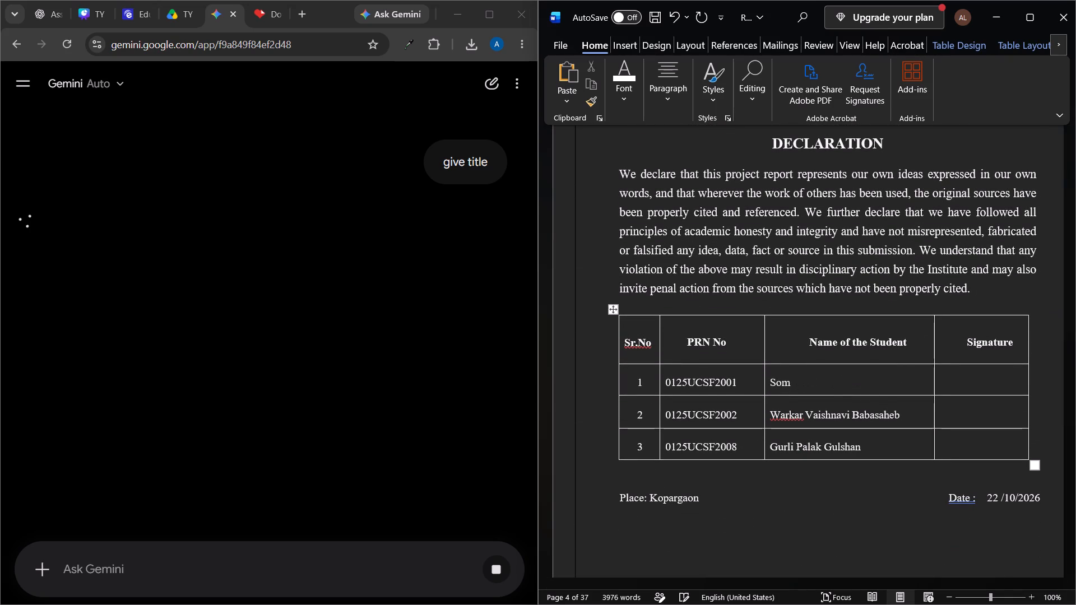
pyautogui.press('BackSpace')
pyautogui.press('BackSpace')
pyautogui.press('BackSpace')
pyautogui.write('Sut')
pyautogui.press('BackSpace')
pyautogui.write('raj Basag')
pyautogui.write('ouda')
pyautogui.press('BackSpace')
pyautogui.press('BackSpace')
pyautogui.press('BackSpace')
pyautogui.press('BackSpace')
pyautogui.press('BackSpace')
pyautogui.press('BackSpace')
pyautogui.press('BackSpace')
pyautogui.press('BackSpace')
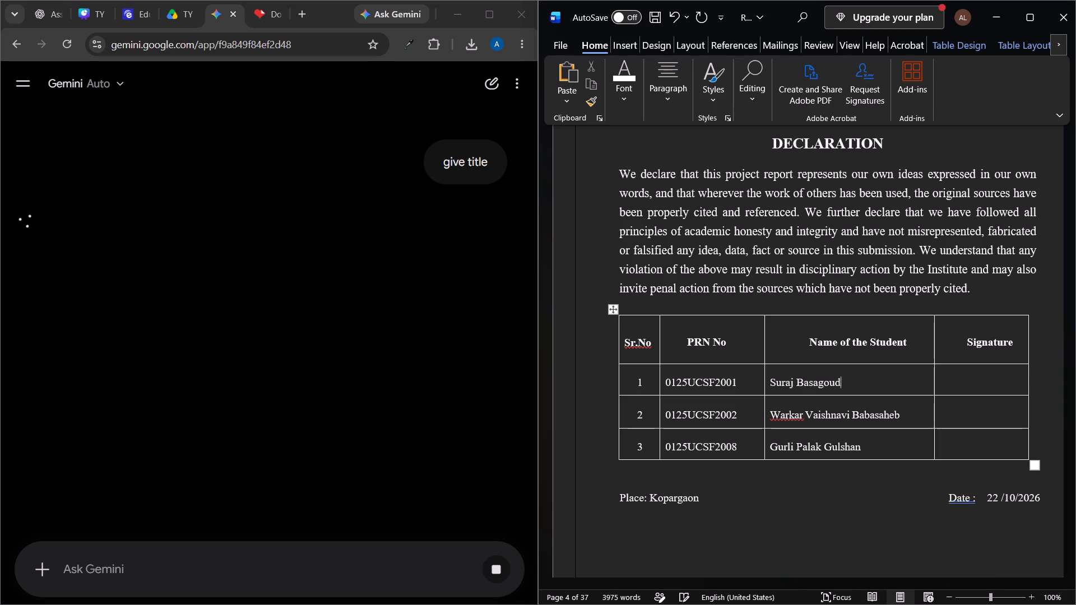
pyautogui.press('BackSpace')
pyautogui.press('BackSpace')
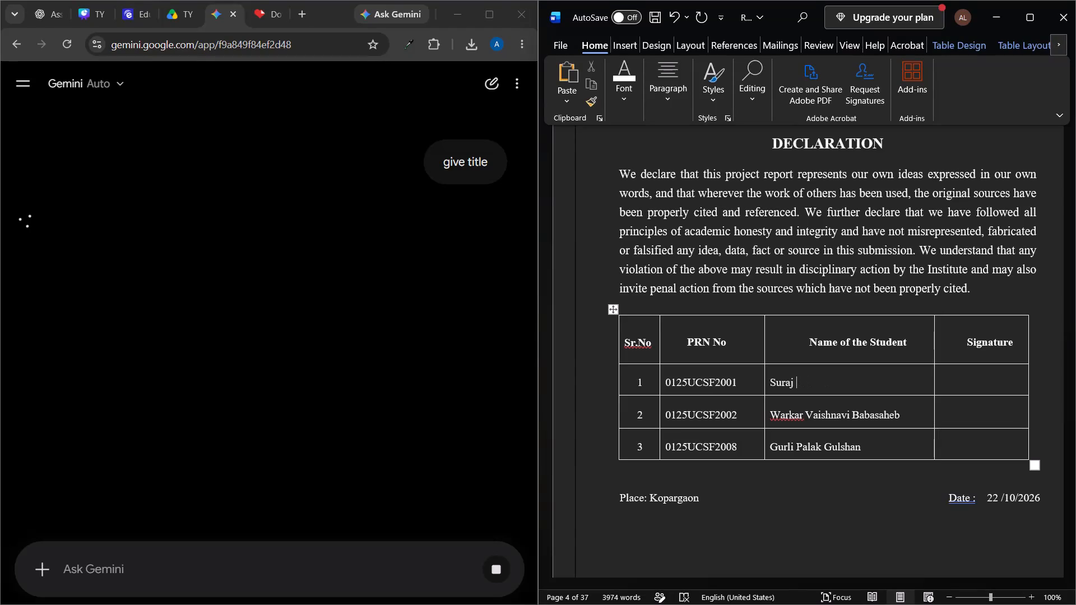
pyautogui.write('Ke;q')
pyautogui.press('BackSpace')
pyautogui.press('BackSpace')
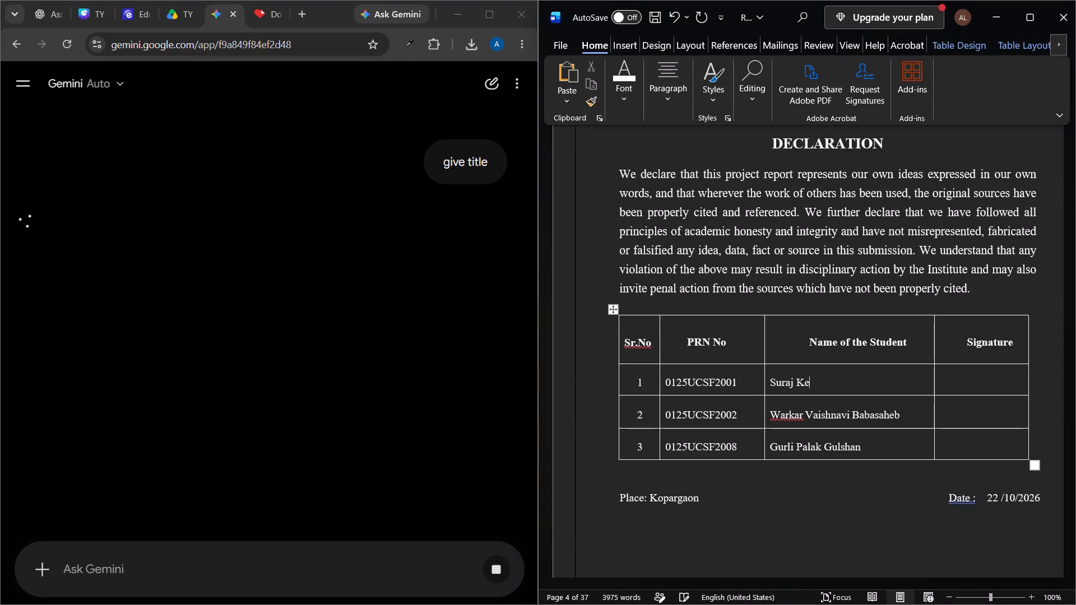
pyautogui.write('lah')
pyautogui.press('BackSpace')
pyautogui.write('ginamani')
# In the first student's PRN in the Declaration table, change the letter F to M and the digit after it to 1.
pyautogui.click(713, 382)
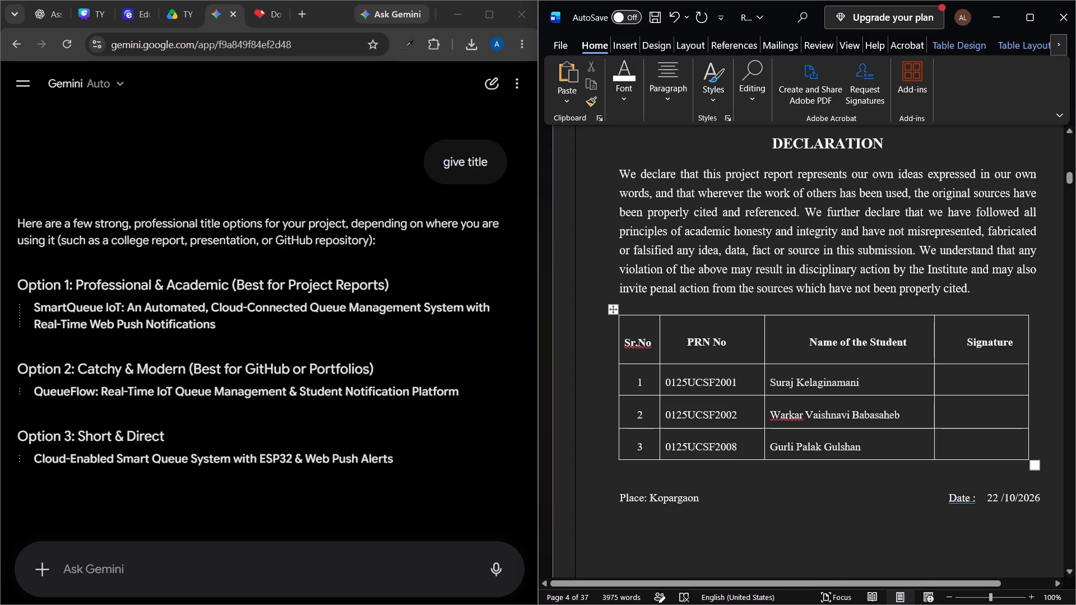
pyautogui.press('BackSpace')
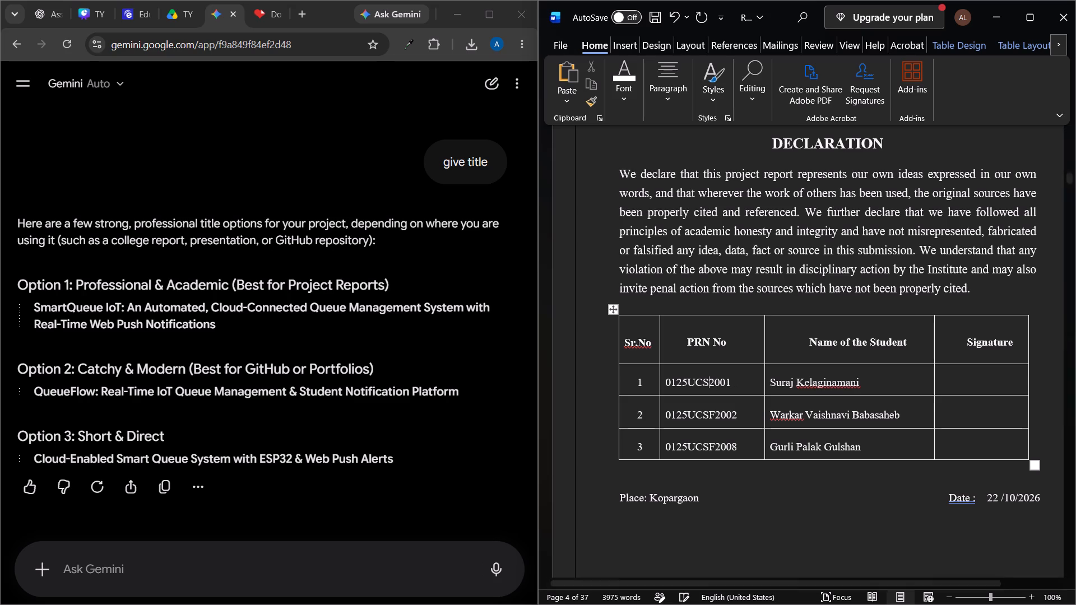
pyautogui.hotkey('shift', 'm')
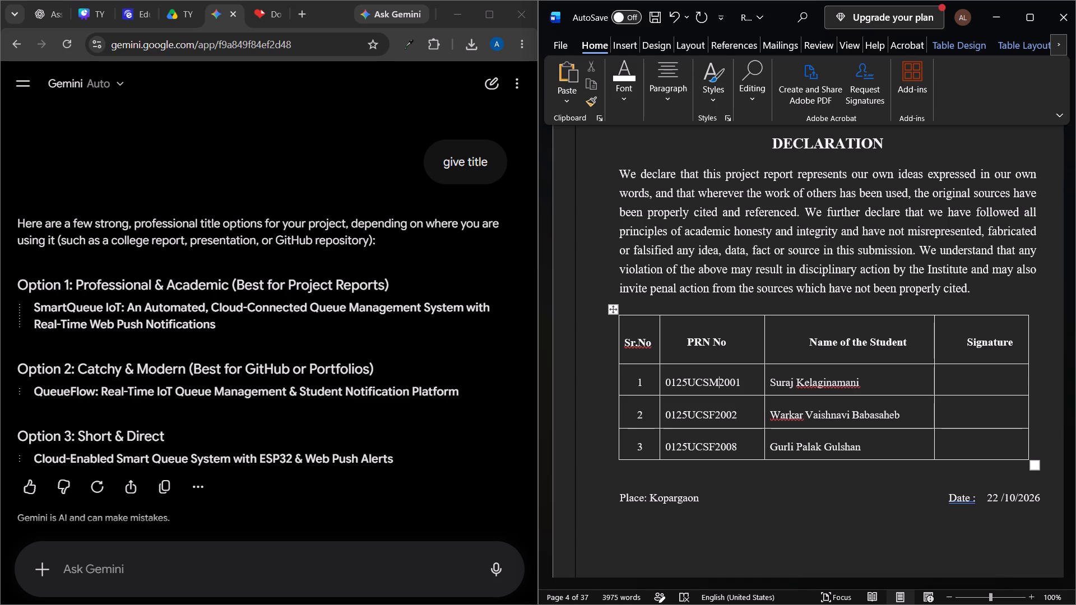
pyautogui.press('Right')
pyautogui.press('BackSpace')
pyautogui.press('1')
# Replace the second student's name in the Declaration table with the name of the cover page's second member.
pyautogui.press('Down')
pyautogui.press('Right')
pyautogui.press('Right')
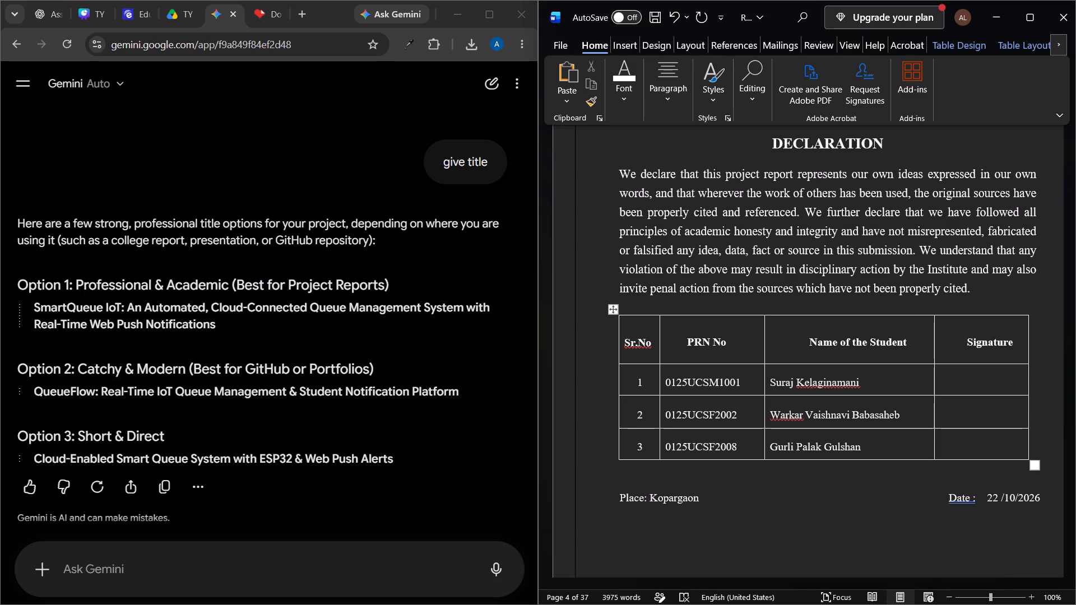
pyautogui.click(916, 416)
pyautogui.press('BackSpace')
pyautogui.press('BackSpace')
pyautogui.press('BackSpace')
pyautogui.press('BackSpace')
pyautogui.press('BackSpace')
pyautogui.press('BackSpace')
pyautogui.press('BackSpace')
pyautogui.press('BackSpace')
pyautogui.press('BackSpace')
pyautogui.press('BackSpace')
pyautogui.press('BackSpace')
pyautogui.press('BackSpace')
pyautogui.press('BackSpace')
pyautogui.press('BackSpace')
pyautogui.press('BackSpace')
pyautogui.press('BackSpace')
pyautogui.press('BackSpace')
pyautogui.press('BackSpace')
pyautogui.press('BackSpace')
pyautogui.press('BackSpace')
pyautogui.press('BackSpace')
pyautogui.press('BackSpace')
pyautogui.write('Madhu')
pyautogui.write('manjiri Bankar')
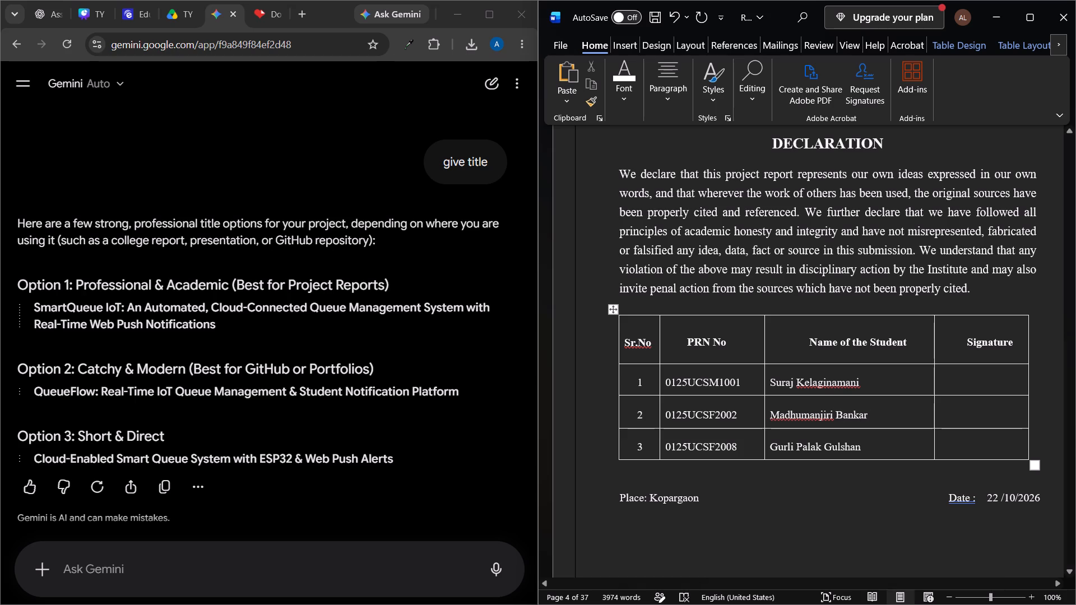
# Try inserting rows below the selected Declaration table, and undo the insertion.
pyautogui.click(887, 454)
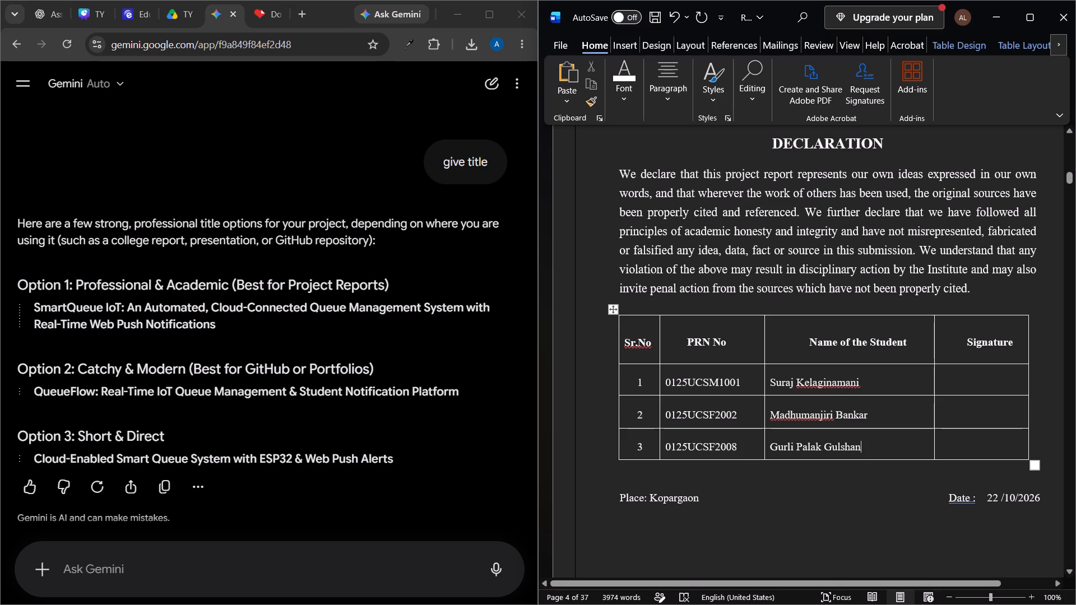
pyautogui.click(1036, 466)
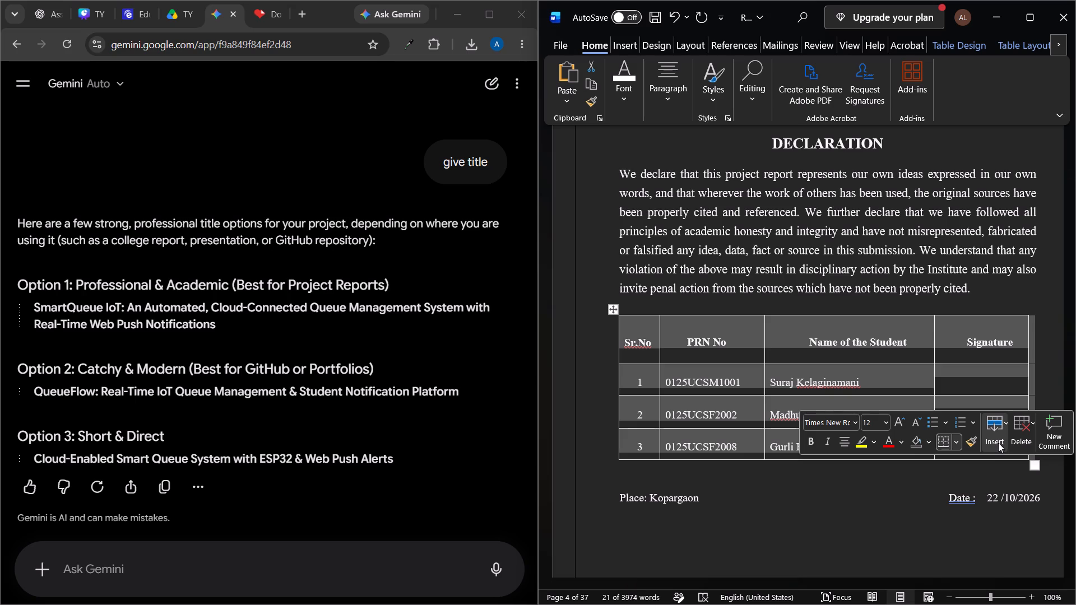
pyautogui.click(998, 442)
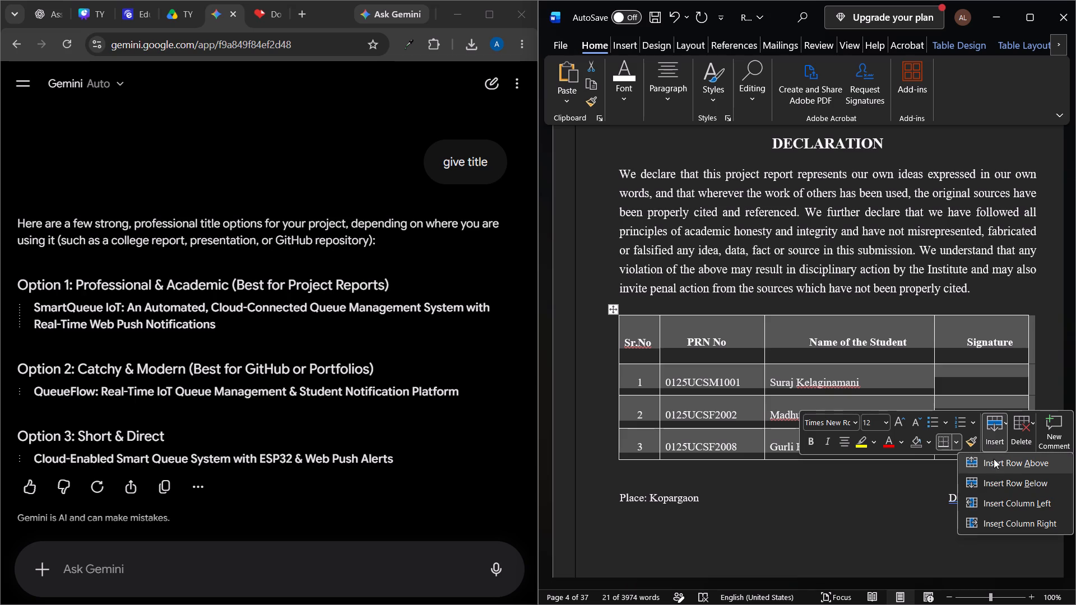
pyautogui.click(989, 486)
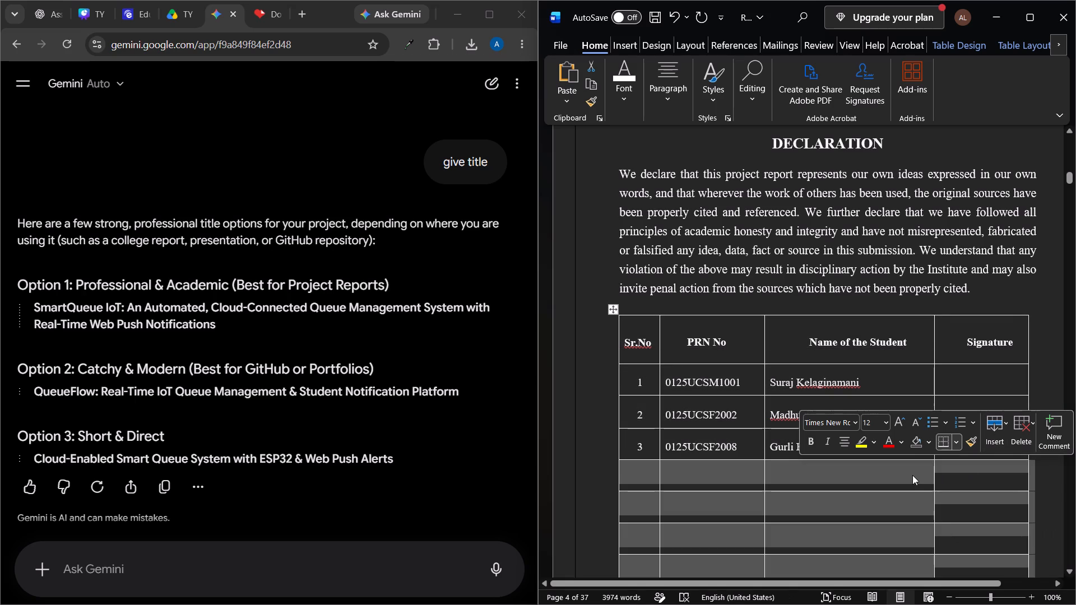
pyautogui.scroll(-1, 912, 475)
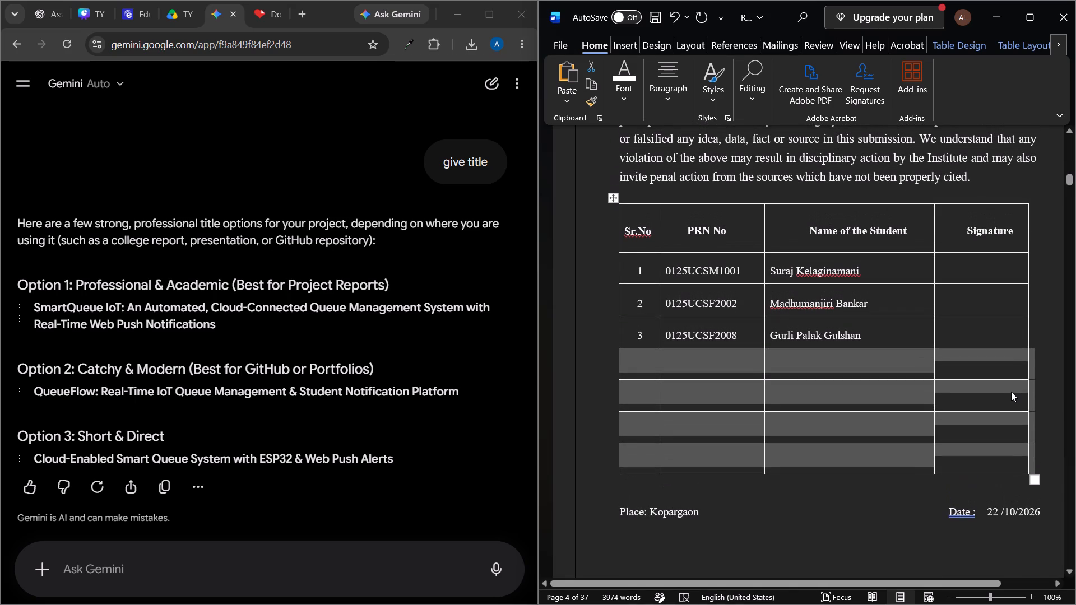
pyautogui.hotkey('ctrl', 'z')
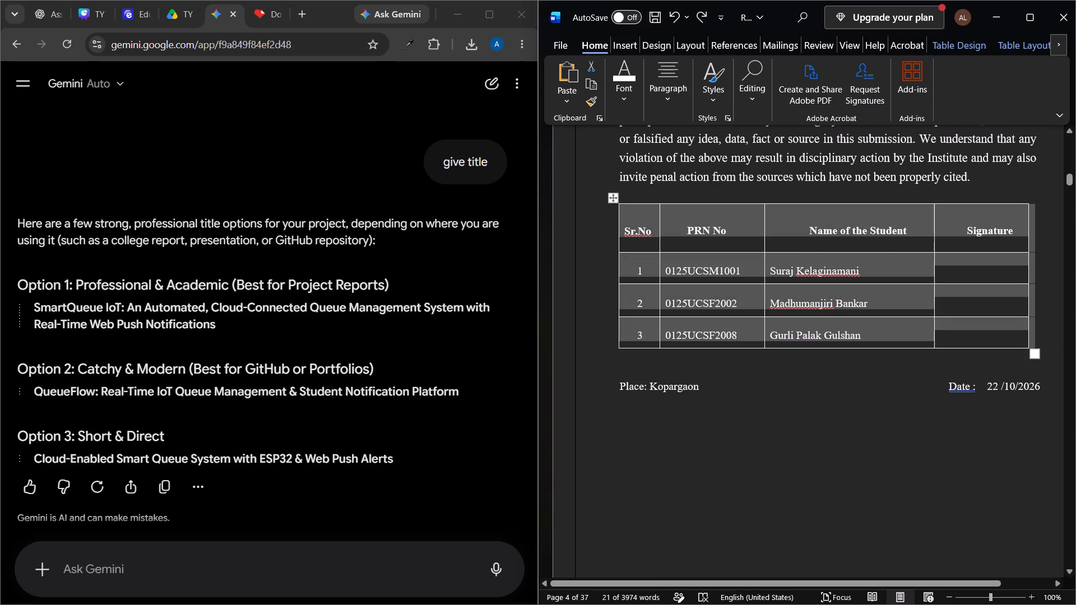
# Insert four empty rows below the last student's row by selecting the whole Declaration table.
pyautogui.click(989, 384)
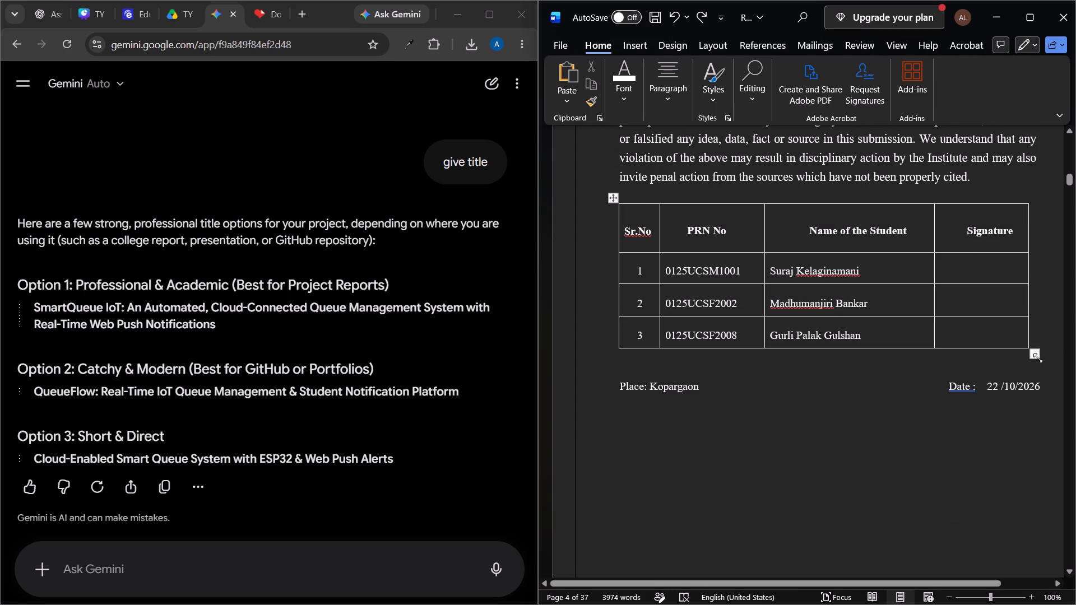
pyautogui.click(1036, 356)
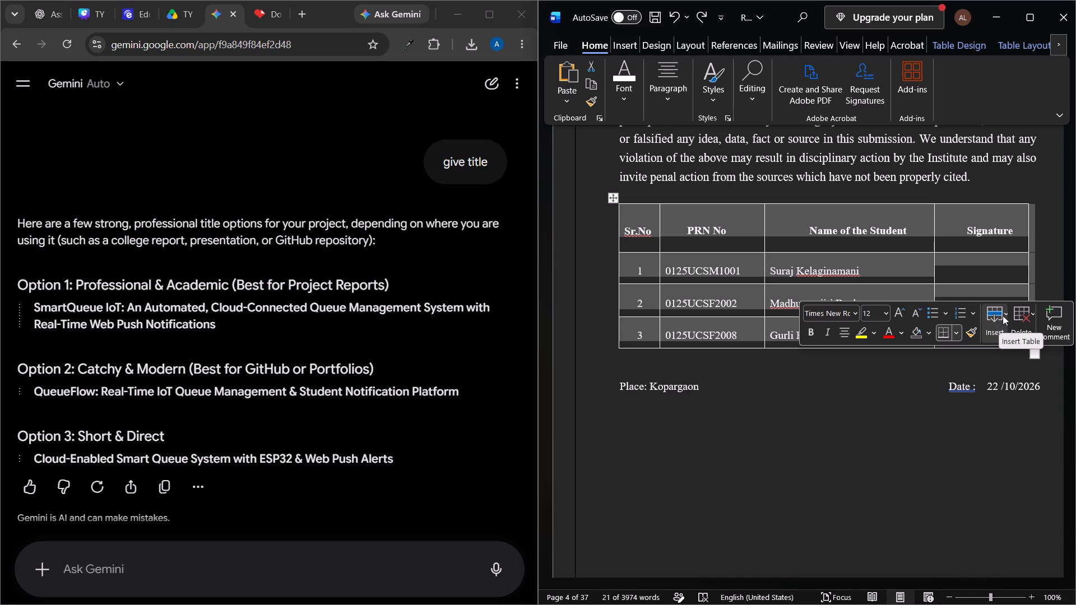
pyautogui.click(1003, 315)
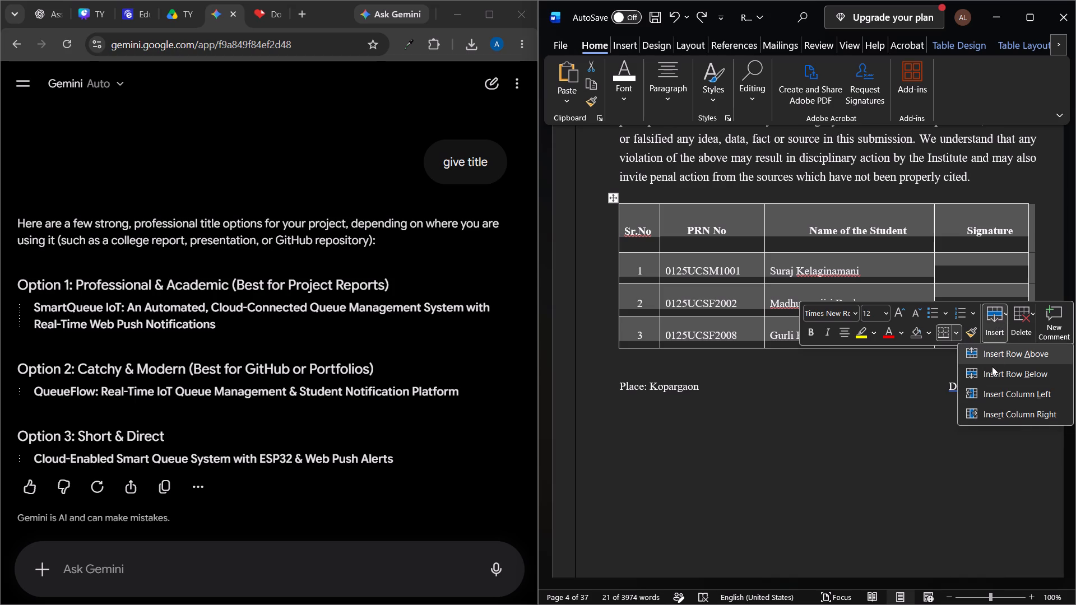
pyautogui.click(992, 366)
pyautogui.click(921, 511)
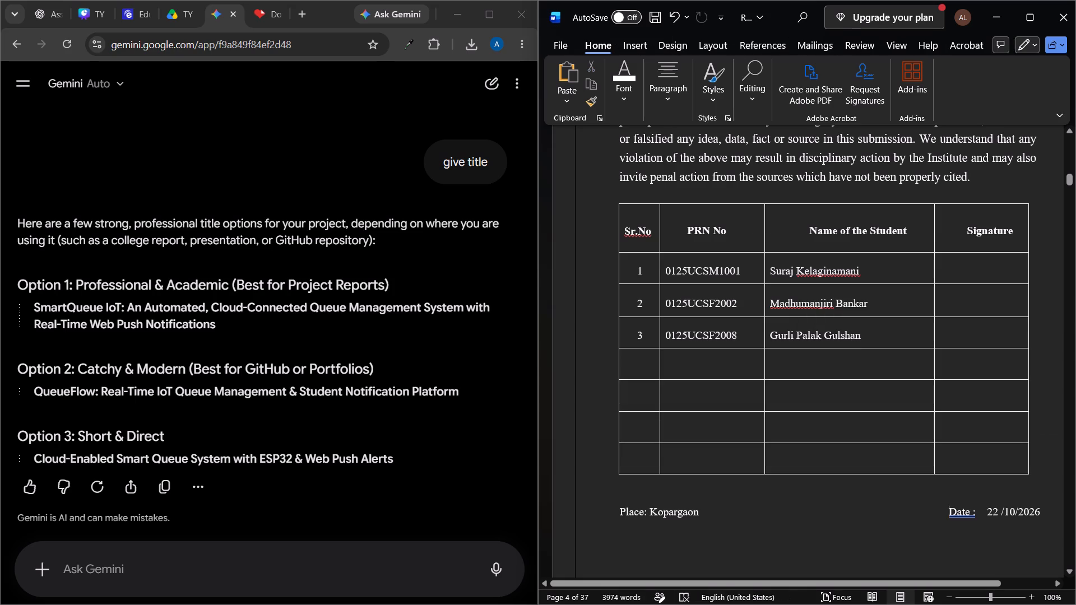
# Delete the last three empty rows of the Declaration table, keeping one blank row for a fourth student.
pyautogui.click(957, 460)
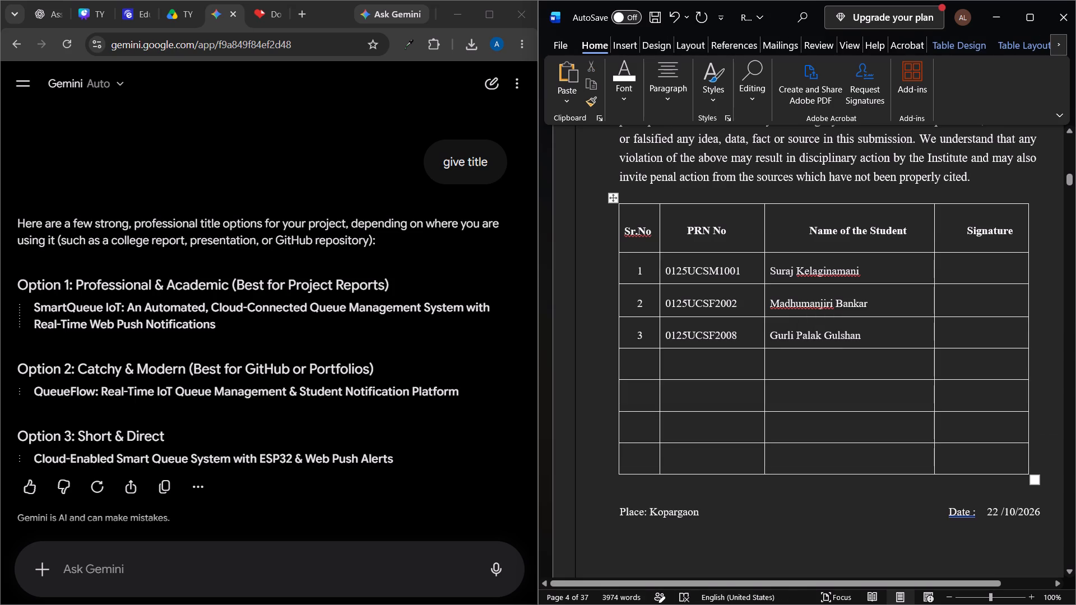
pyautogui.click(971, 446)
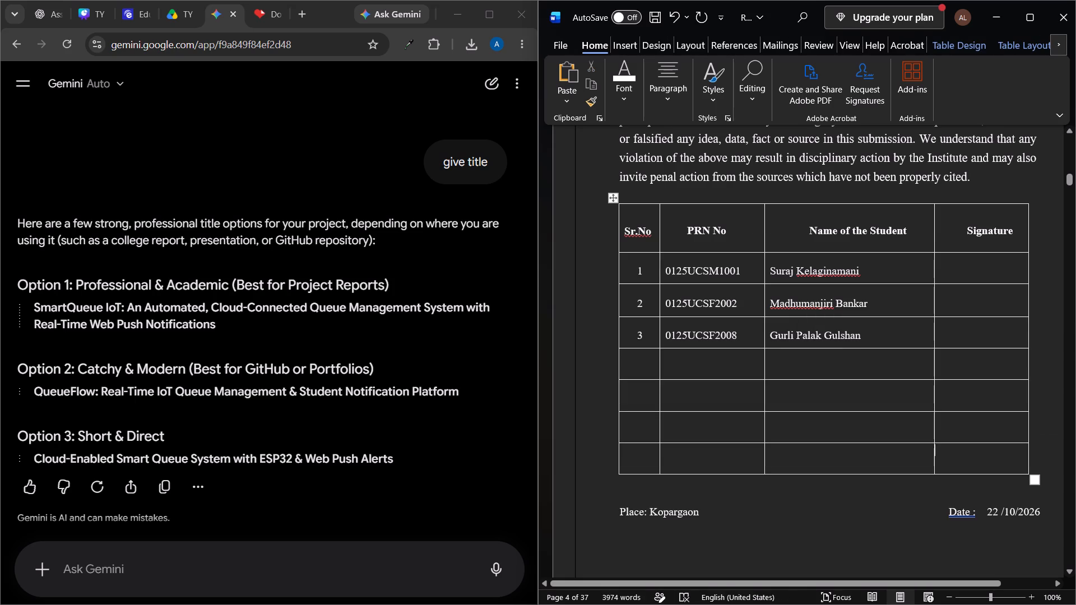
pyautogui.click(971, 442)
pyautogui.click(964, 444)
pyautogui.moveTo(624, 394); pyautogui.dragTo(986, 479)
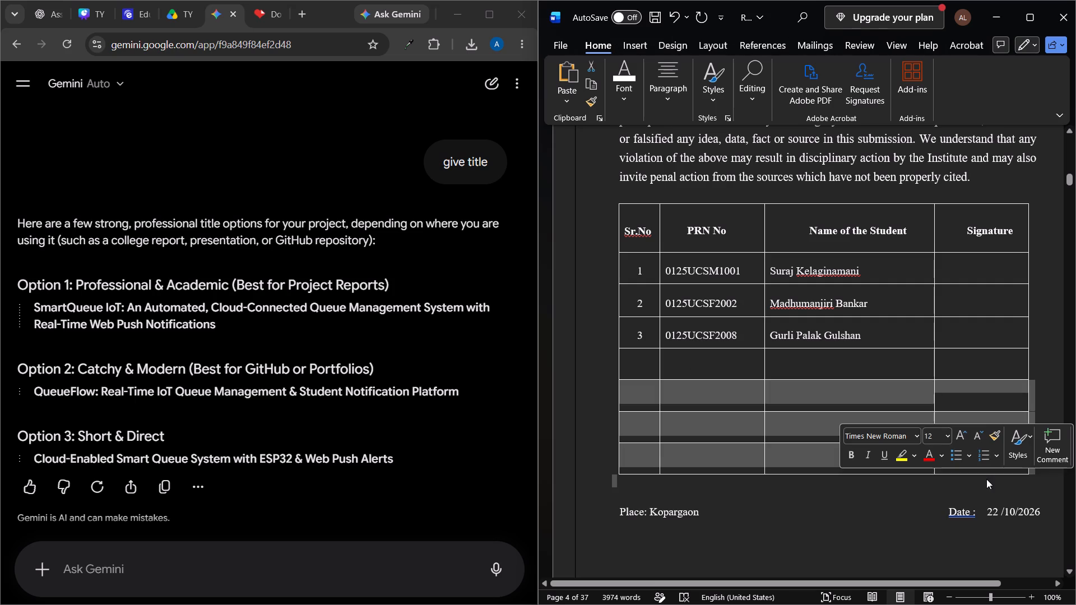
pyautogui.press('Delete')
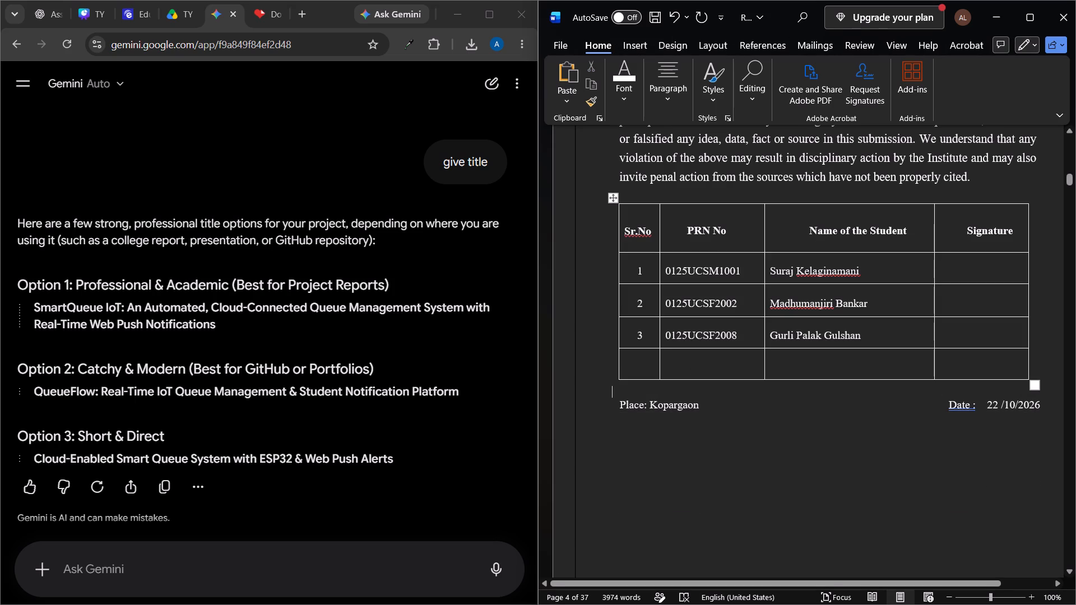
# Fill the blank row of the Declaration table with serial number 4 and the fourth student's PRN.
pyautogui.click(642, 359)
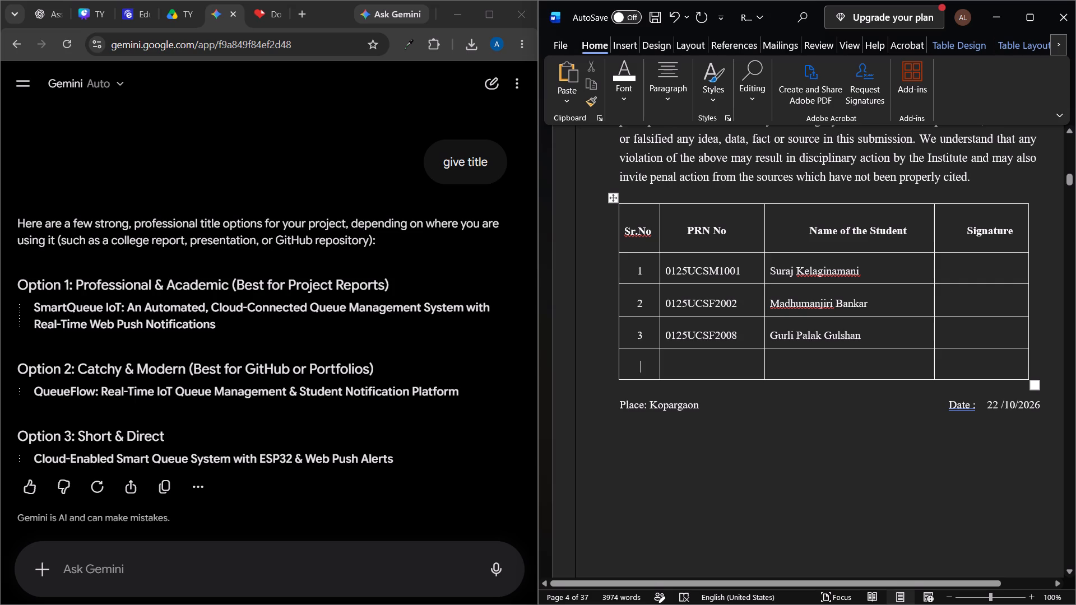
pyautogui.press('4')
pyautogui.press('Right')
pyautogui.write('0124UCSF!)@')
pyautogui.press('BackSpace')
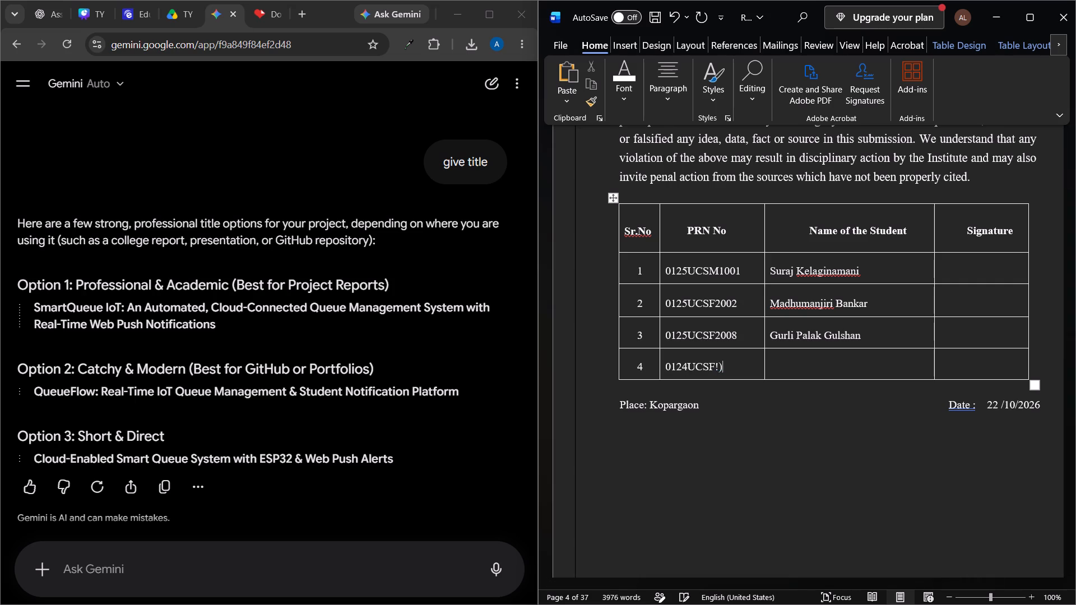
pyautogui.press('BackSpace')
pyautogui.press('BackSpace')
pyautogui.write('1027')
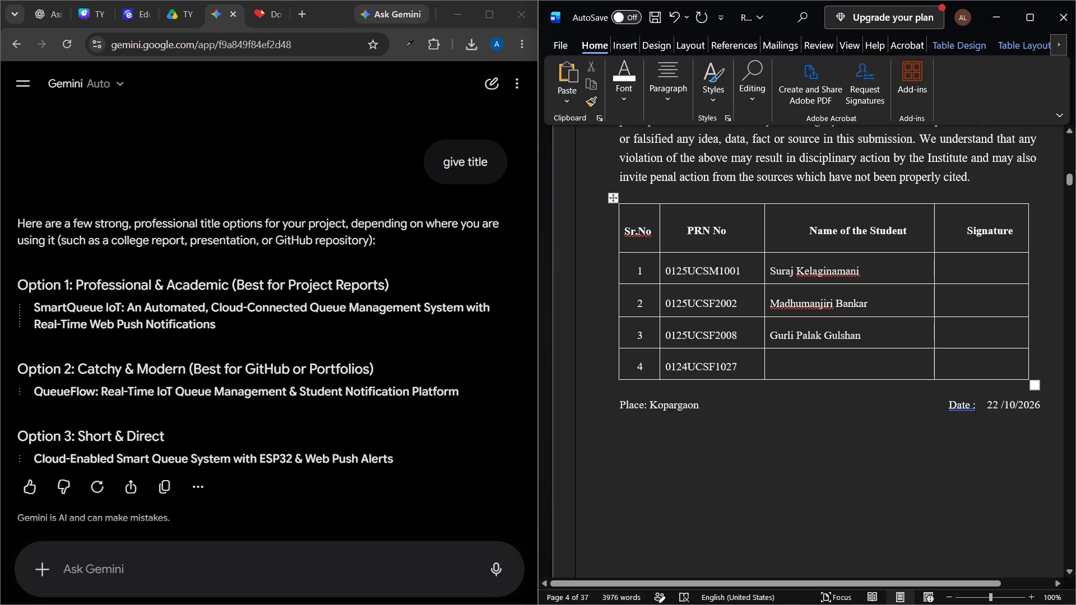
# Replace the last four digits of the second student's PRN in the Declaration table with the new member's digits.
pyautogui.click(741, 306)
pyautogui.press('Up')
pyautogui.press('Down')
pyautogui.press('BackSpace')
pyautogui.press('BackSpace')
pyautogui.press('BackSpace')
pyautogui.press('BackSpace')
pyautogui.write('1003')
# Replace the ending of the third student's PRN in the Declaration table with M and the new member's four digits.
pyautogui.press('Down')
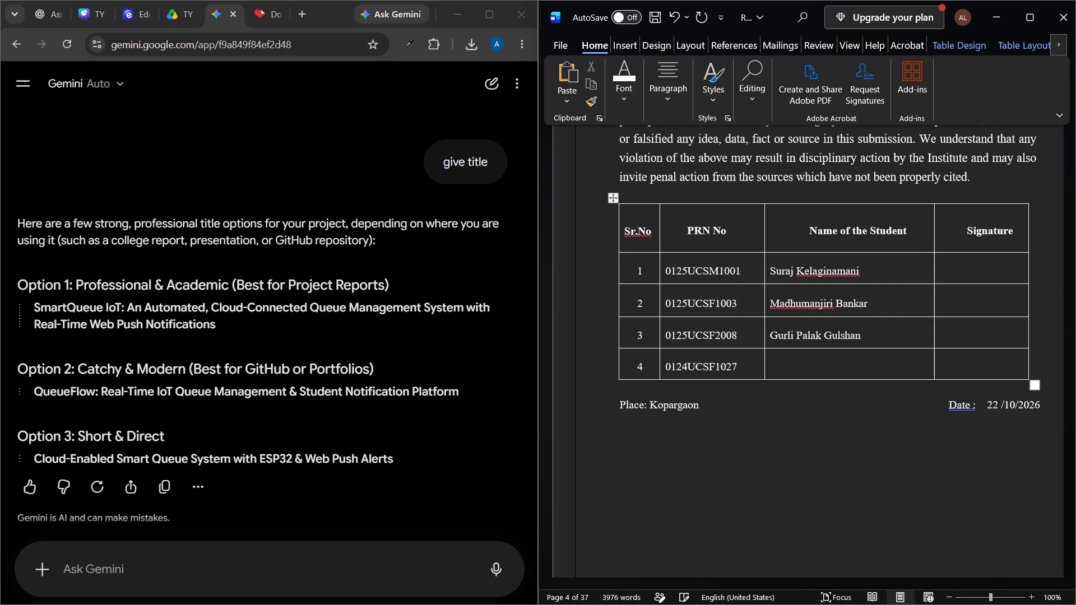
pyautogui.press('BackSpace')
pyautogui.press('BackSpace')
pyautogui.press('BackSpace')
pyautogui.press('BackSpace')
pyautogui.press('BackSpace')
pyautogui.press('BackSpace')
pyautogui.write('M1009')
# Replace the third student's name in the Declaration table with the new third member's full name.
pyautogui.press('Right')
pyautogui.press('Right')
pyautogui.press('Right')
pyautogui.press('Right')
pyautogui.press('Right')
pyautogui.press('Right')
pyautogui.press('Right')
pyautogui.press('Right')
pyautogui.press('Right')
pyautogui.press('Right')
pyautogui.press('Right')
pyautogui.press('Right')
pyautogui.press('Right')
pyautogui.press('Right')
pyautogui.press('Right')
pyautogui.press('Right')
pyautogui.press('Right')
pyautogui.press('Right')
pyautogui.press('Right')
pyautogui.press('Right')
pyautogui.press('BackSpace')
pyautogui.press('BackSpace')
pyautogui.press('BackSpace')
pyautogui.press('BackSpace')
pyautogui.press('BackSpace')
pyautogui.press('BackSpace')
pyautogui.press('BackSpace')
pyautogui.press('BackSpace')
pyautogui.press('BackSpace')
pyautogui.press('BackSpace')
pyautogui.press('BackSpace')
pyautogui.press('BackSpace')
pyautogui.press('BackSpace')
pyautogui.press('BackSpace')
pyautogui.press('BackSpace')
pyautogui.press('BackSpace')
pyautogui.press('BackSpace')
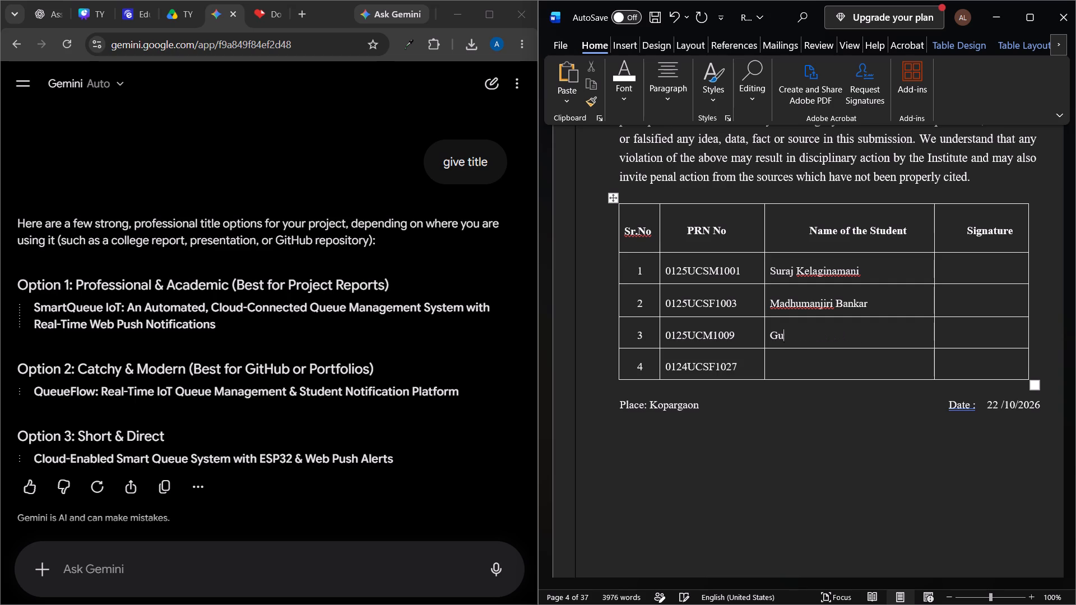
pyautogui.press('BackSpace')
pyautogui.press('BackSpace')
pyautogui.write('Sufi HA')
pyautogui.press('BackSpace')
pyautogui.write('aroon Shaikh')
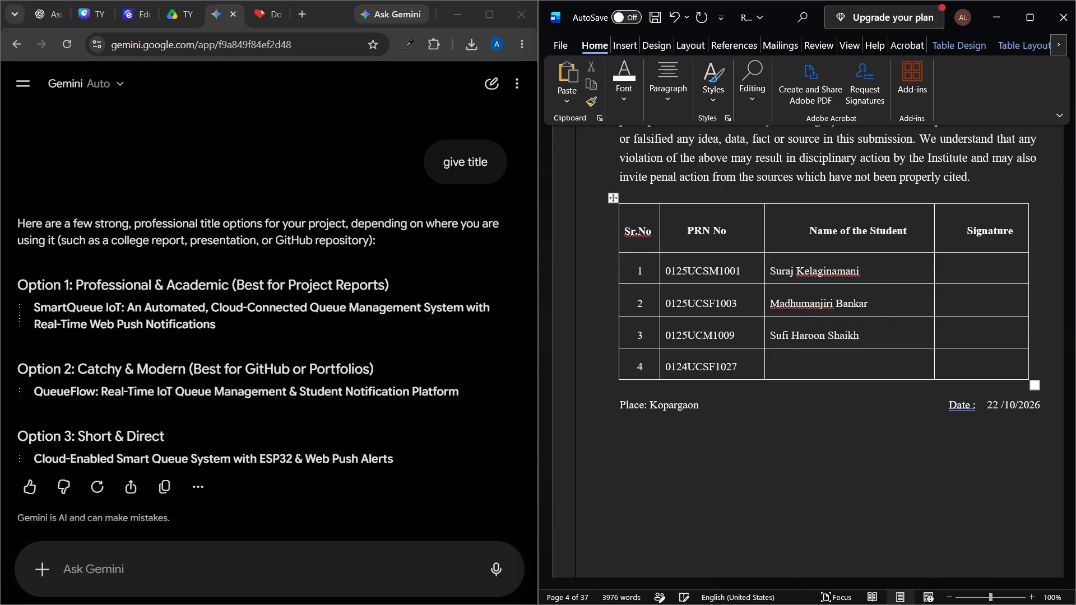
# Enter the fourth member's full name in the name cell of the Declaration table's row 4.
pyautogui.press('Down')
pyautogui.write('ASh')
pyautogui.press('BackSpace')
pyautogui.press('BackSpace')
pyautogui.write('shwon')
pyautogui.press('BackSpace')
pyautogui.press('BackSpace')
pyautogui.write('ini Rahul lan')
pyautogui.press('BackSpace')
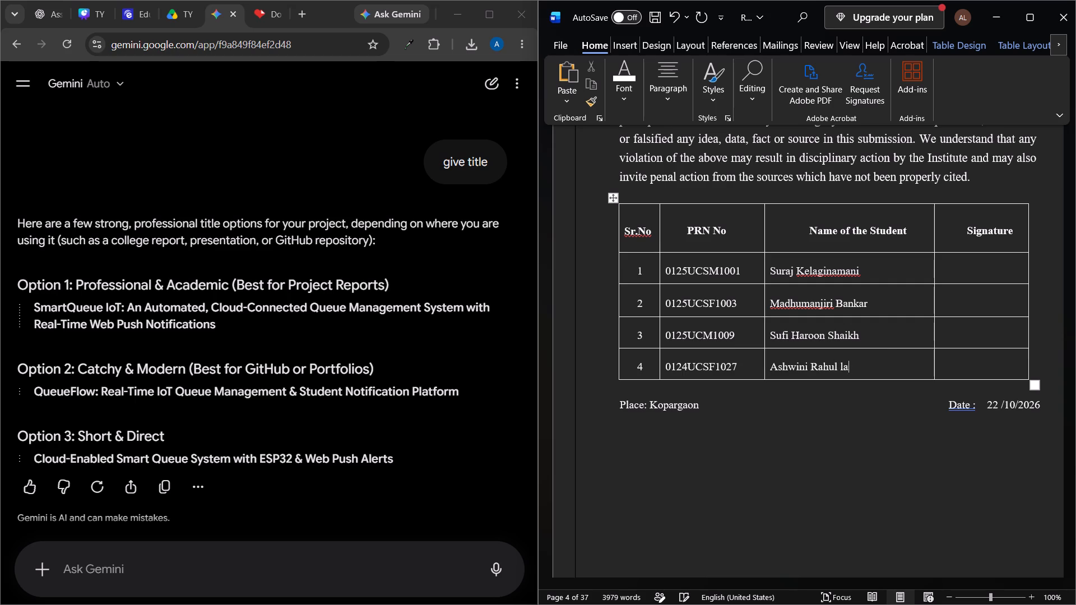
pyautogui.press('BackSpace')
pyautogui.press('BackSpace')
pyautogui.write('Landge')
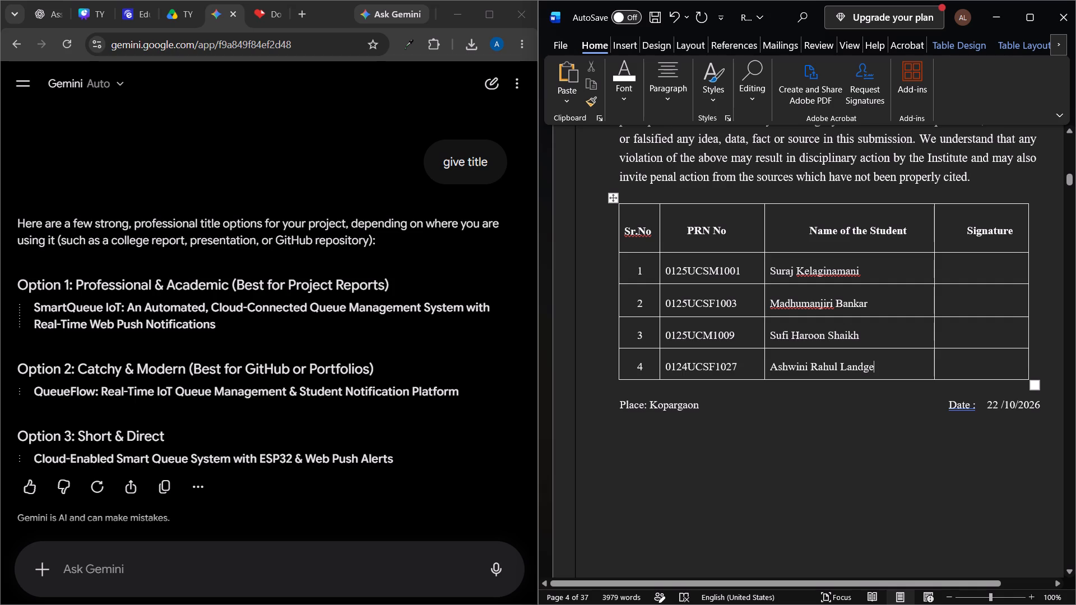
# Compare the updated Declaration table with the student table on the acknowledgement page that follows.
pyautogui.click(985, 438)
pyautogui.scroll(-3, 985, 438)
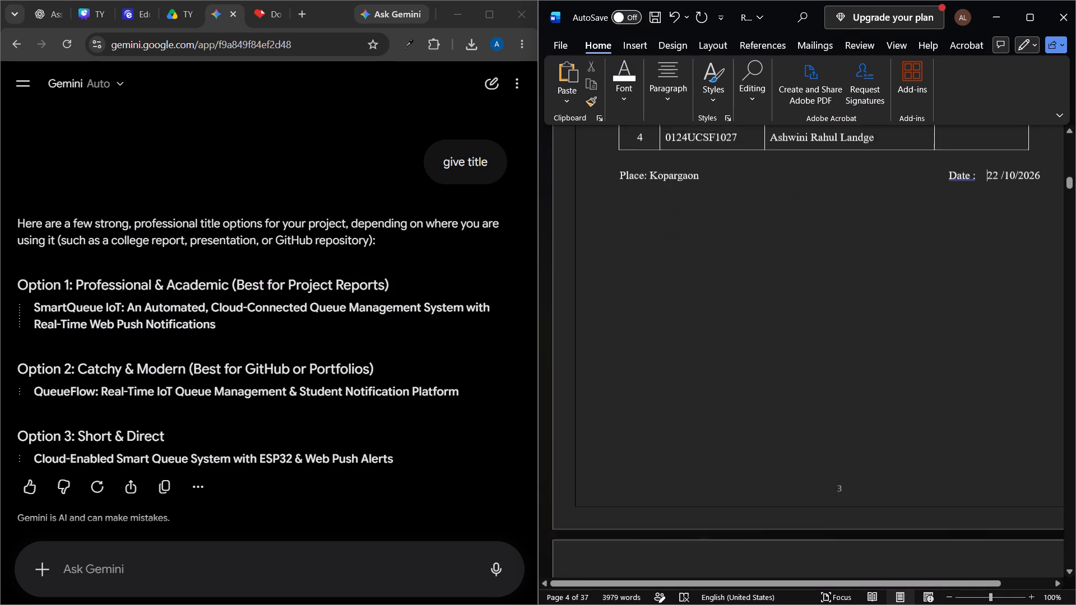
pyautogui.scroll(-3, 985, 438)
pyautogui.scroll(1, 985, 438)
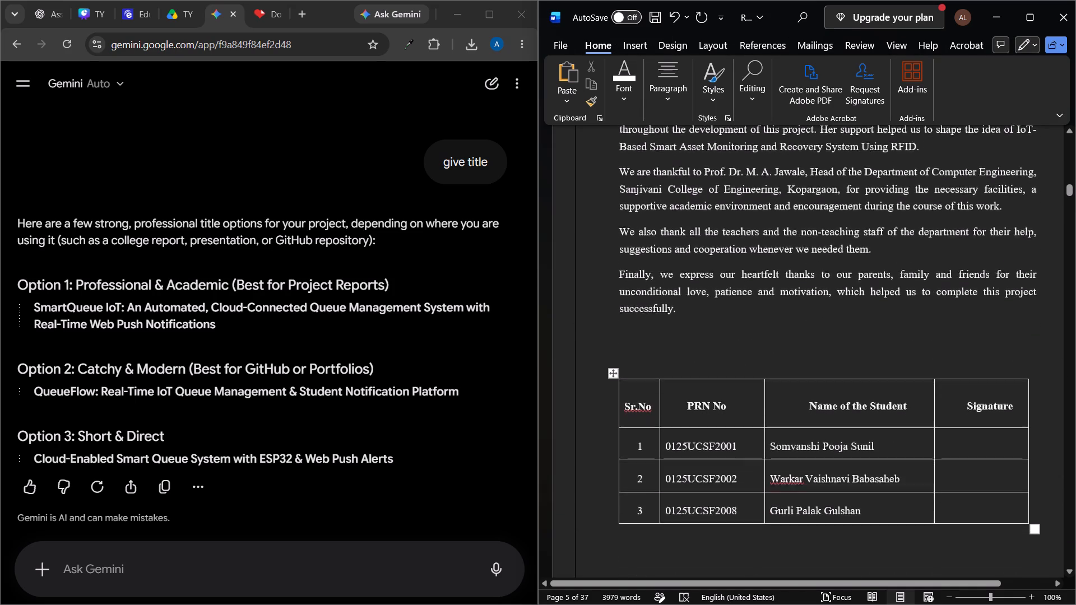
pyautogui.scroll(3, 985, 438)
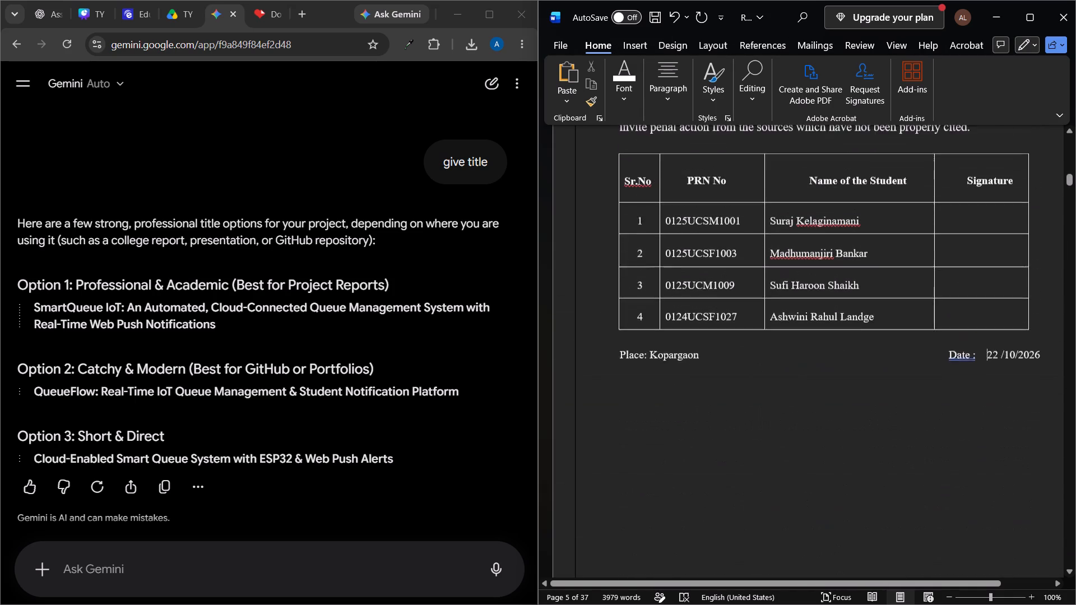
pyautogui.scroll(1, 985, 438)
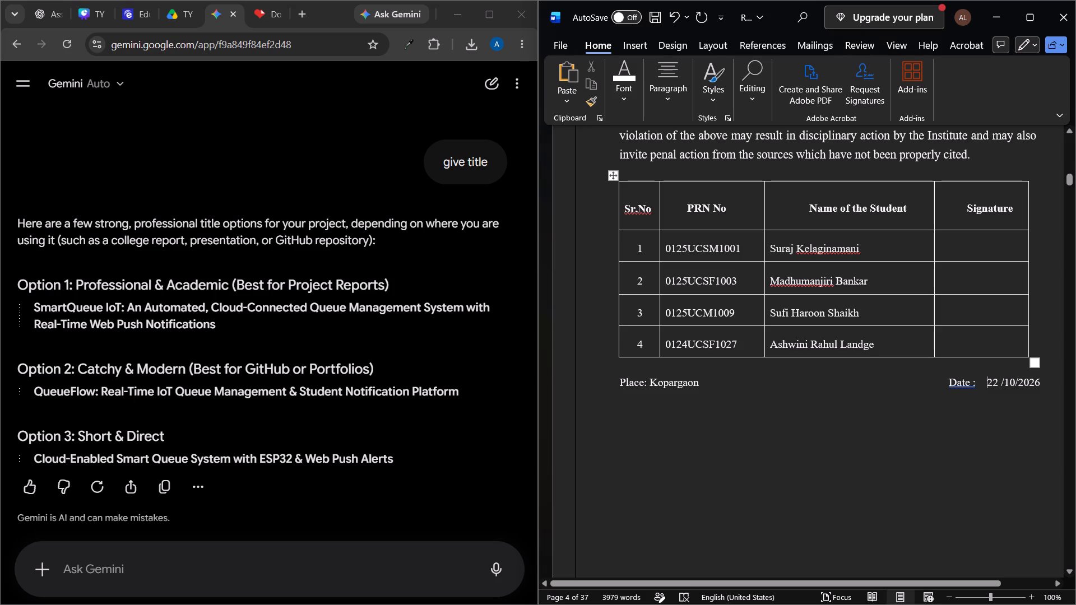
pyautogui.scroll(-7, 923, 390)
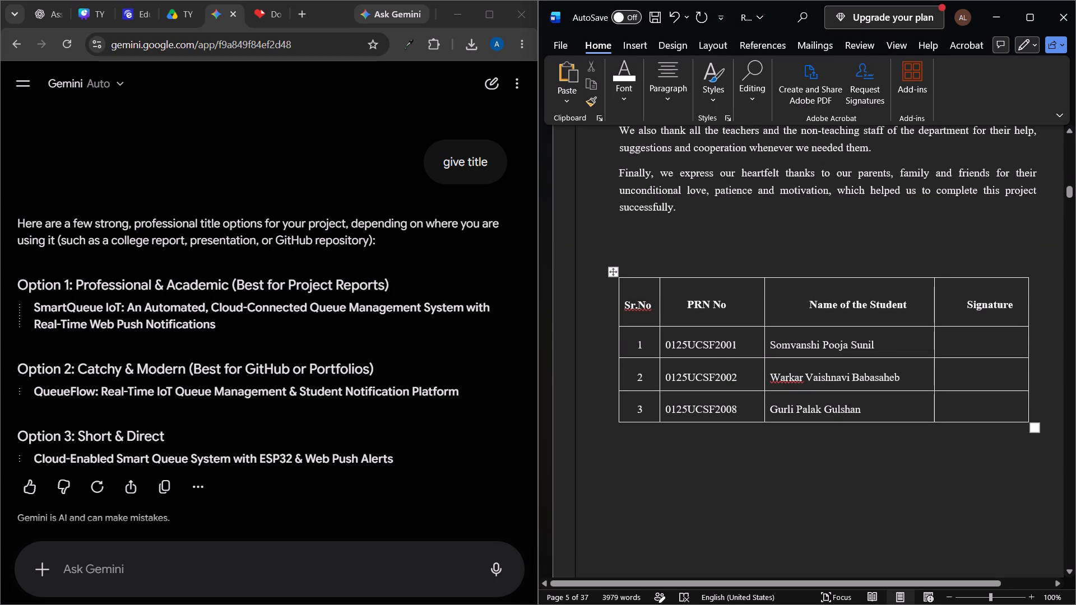
# Remove the old three-student table from the acknowledgement page.
pyautogui.click(650, 308)
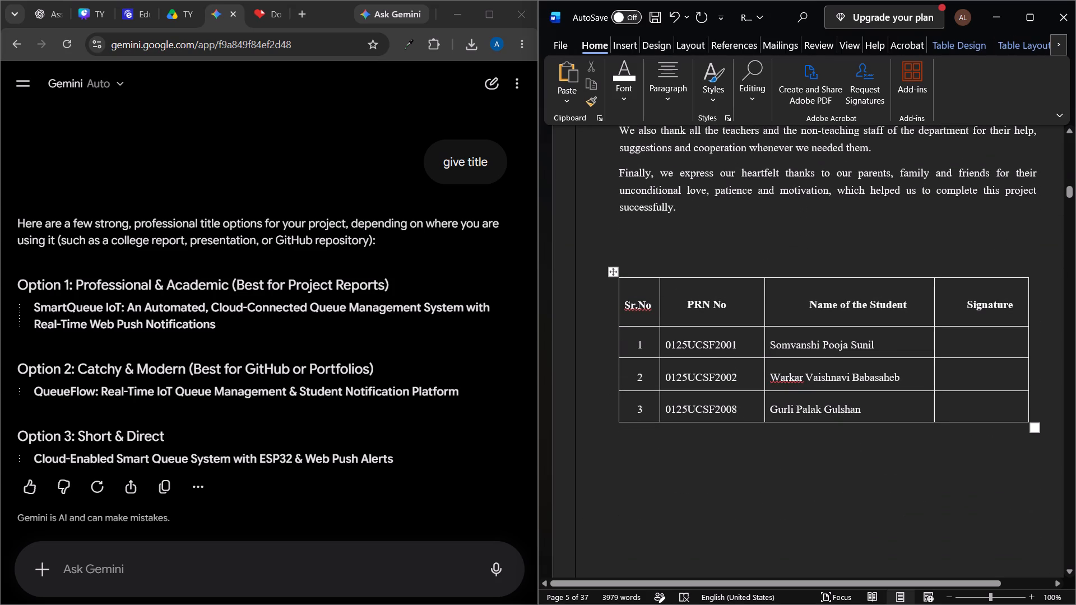
pyautogui.click(612, 270)
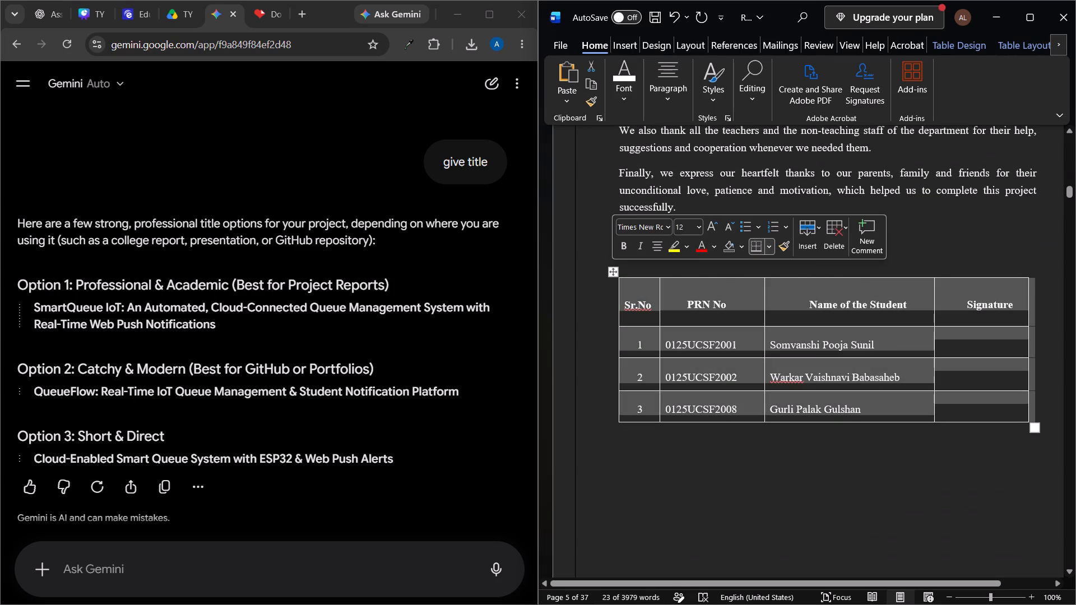
pyautogui.press('Delete')
pyautogui.click(612, 270)
pyautogui.rightClick(612, 270)
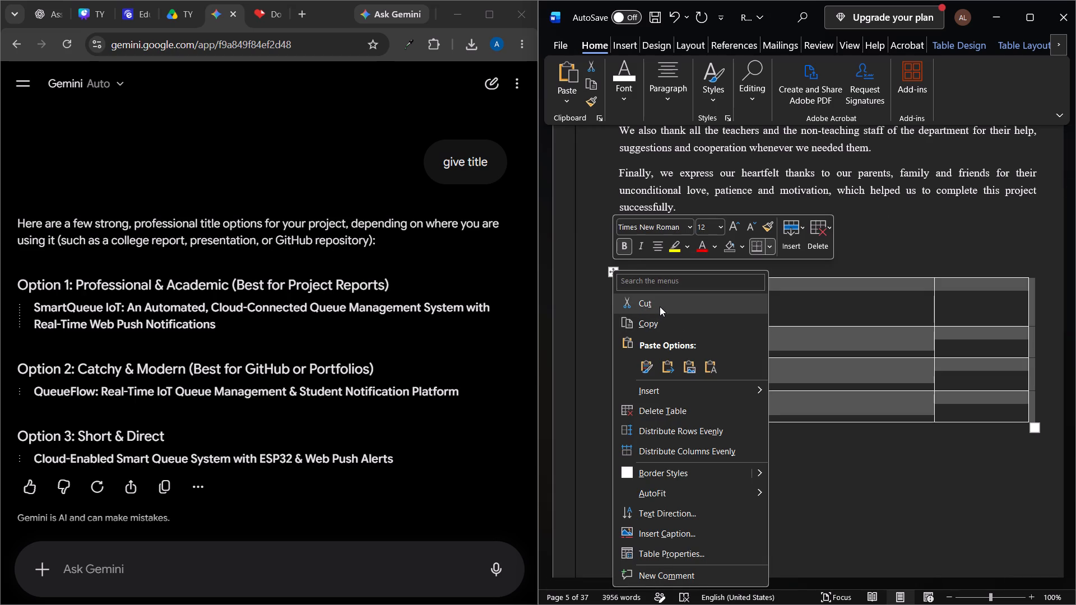
pyautogui.click(660, 306)
# Copy the updated four-member table from the Declaration page and paste it below the acknowledgement text.
pyautogui.scroll(8, 660, 306)
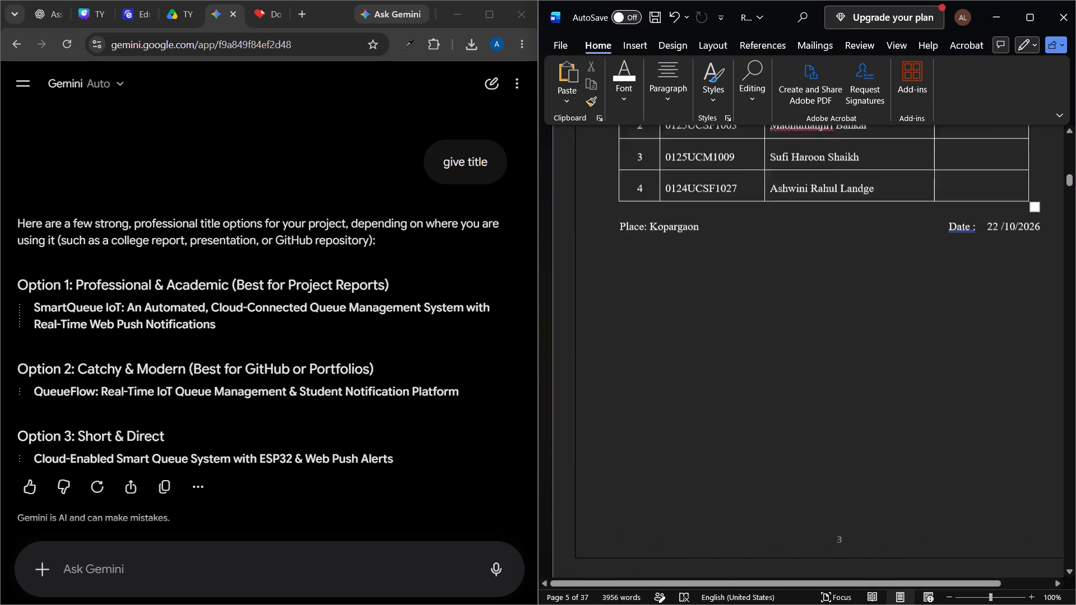
pyautogui.scroll(2, 660, 306)
pyautogui.click(611, 250)
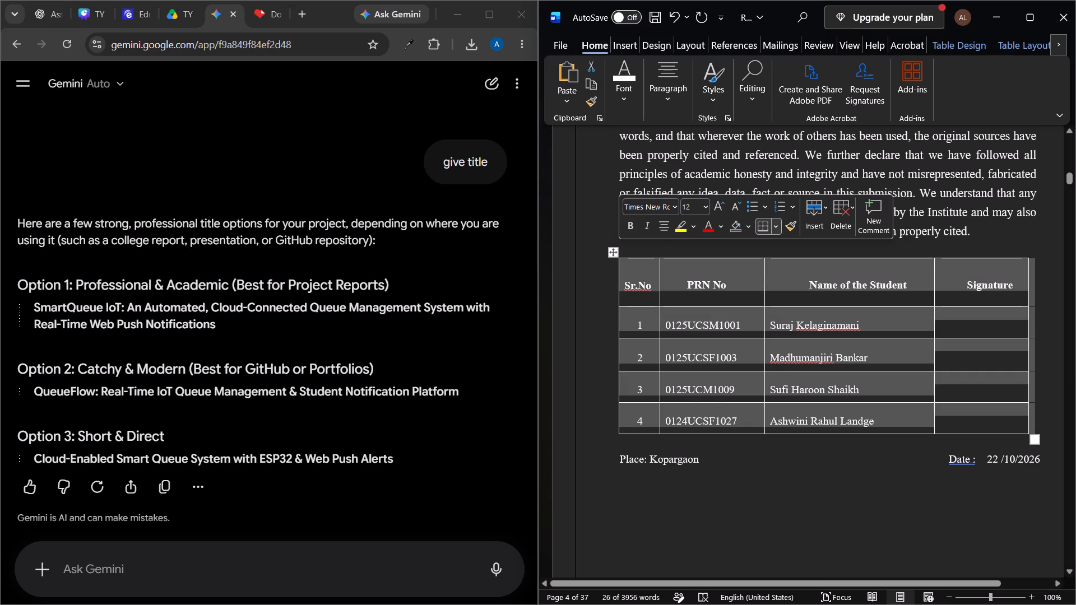
pyautogui.rightClick(616, 252)
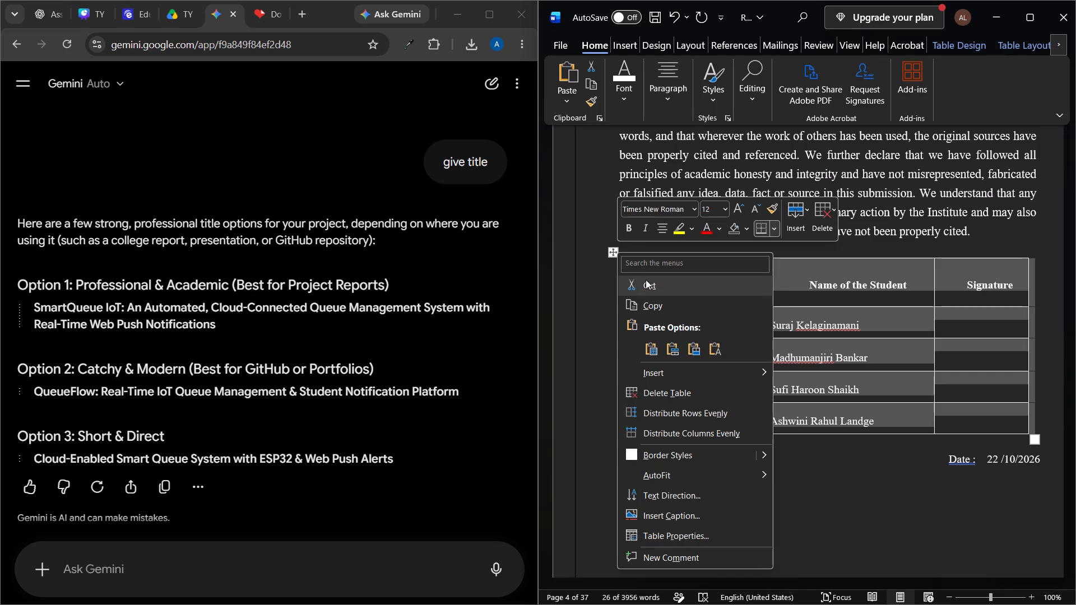
pyautogui.click(644, 299)
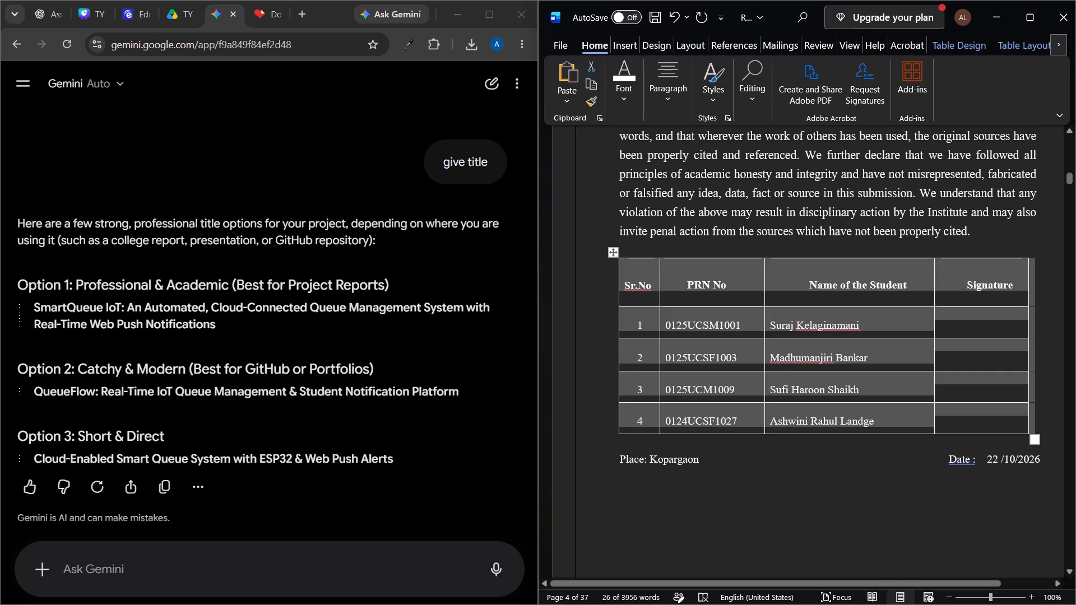
pyautogui.click(711, 488)
pyautogui.scroll(-7, 711, 488)
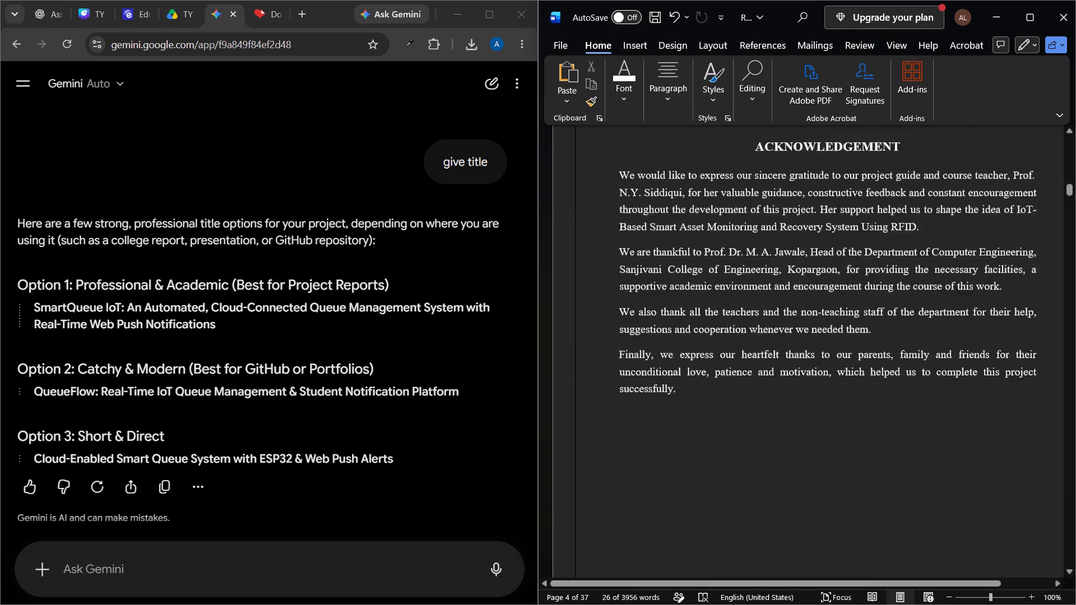
pyautogui.scroll(-1, 711, 488)
pyautogui.click(740, 385)
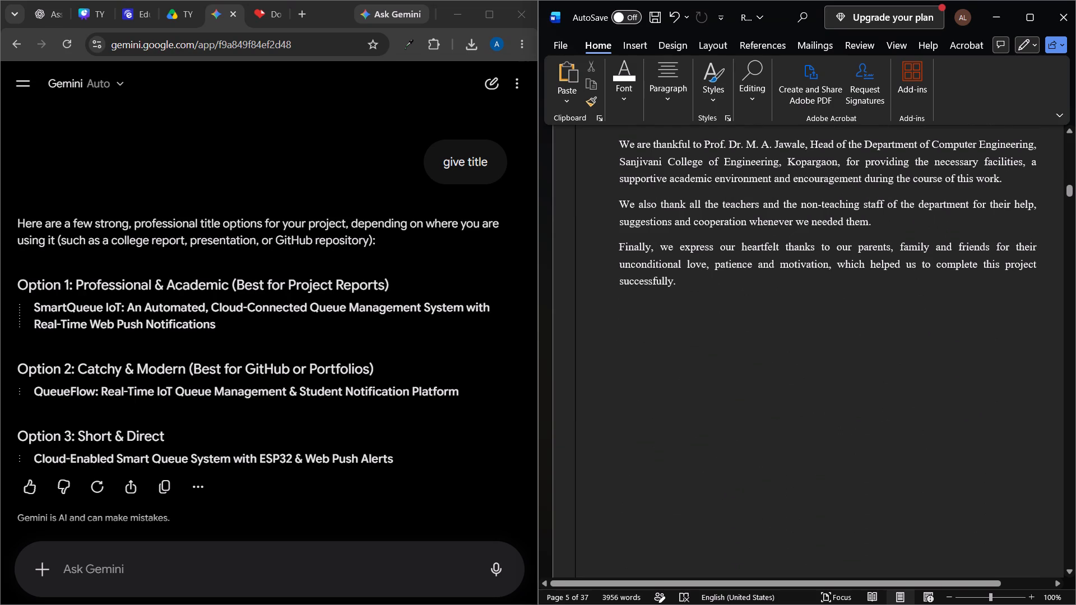
pyautogui.hotkey('ctrl', 'v')
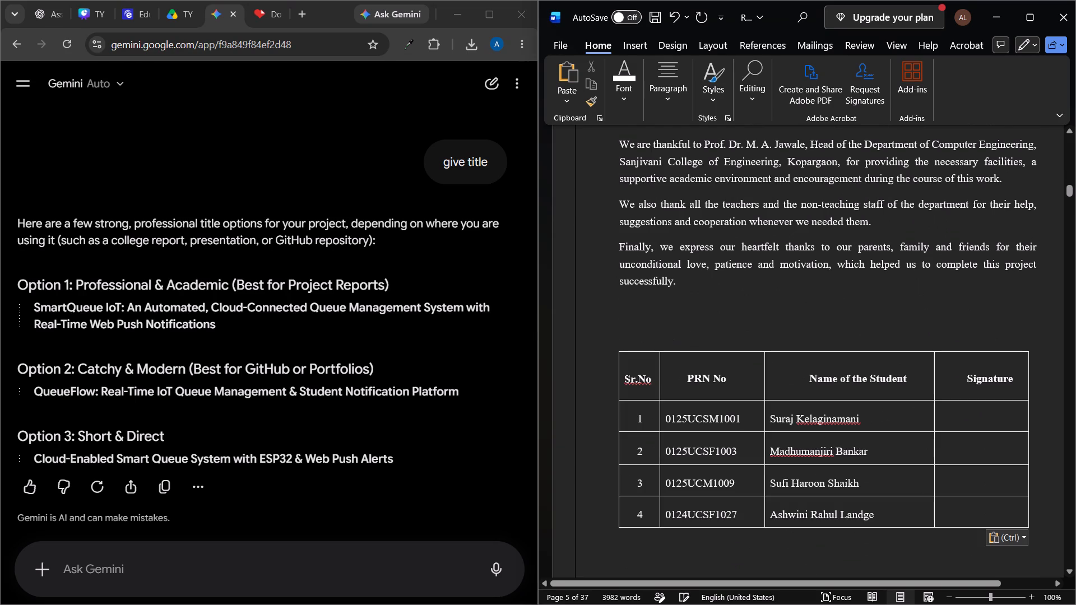
# Delete the extra blank space above the pasted member table on the acknowledgement page.
pyautogui.click(666, 323)
pyautogui.press('BackSpace')
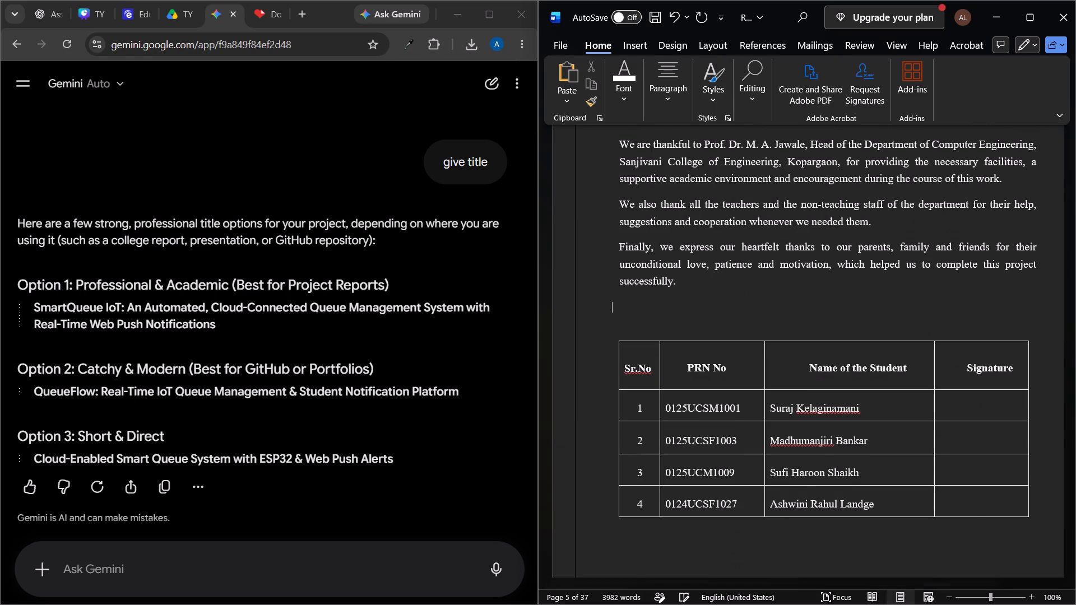
pyautogui.press('BackSpace')
pyautogui.click(849, 502)
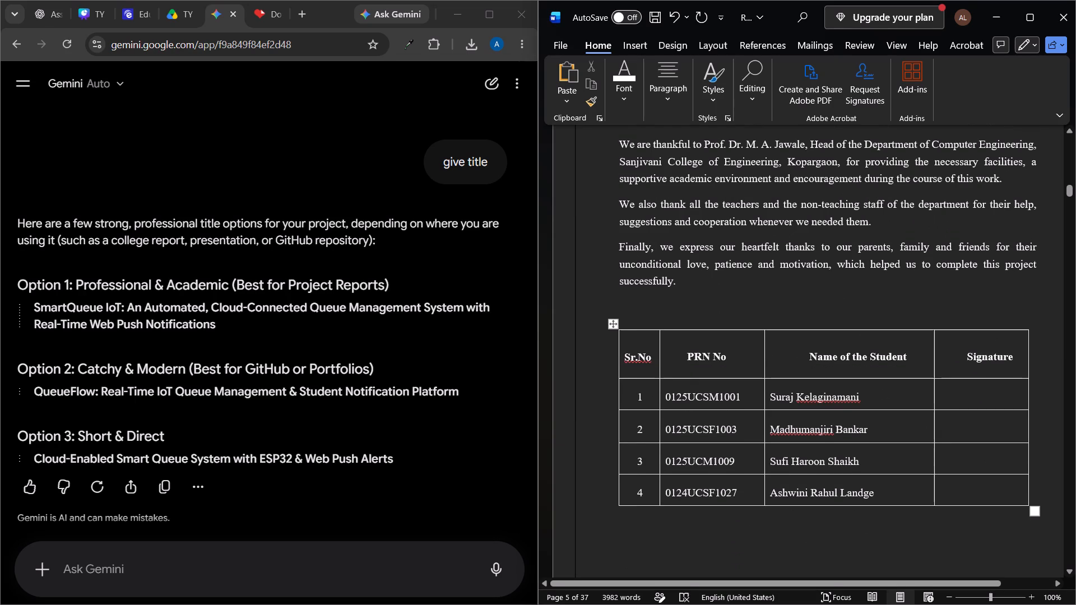
# Examine the rest of the report, from the contents table through the abstract and system design to the participation certificates.
pyautogui.scroll(-4, 849, 502)
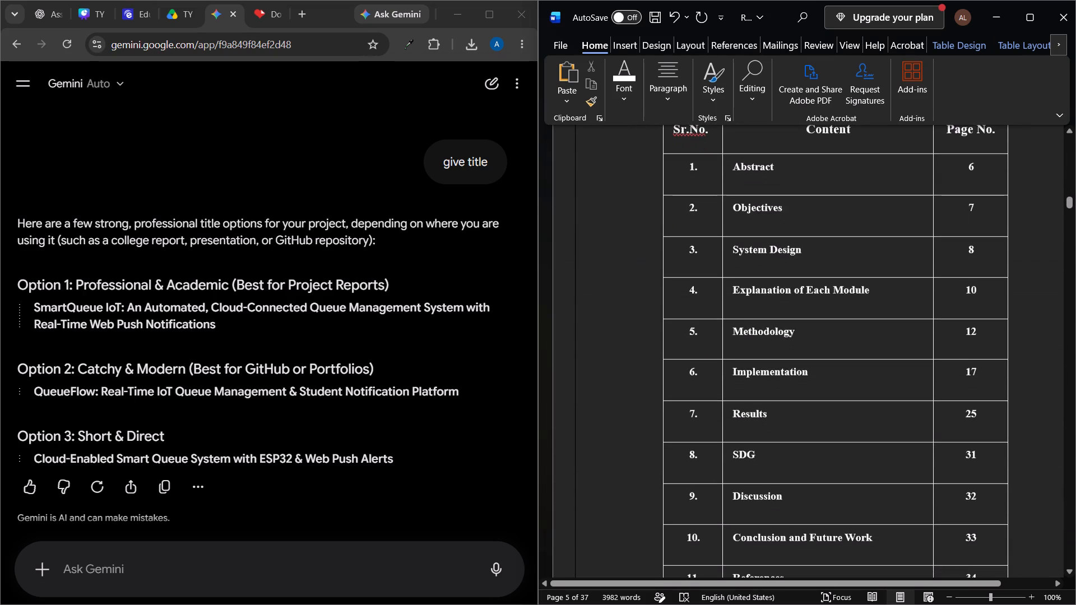
pyautogui.scroll(-9, 849, 502)
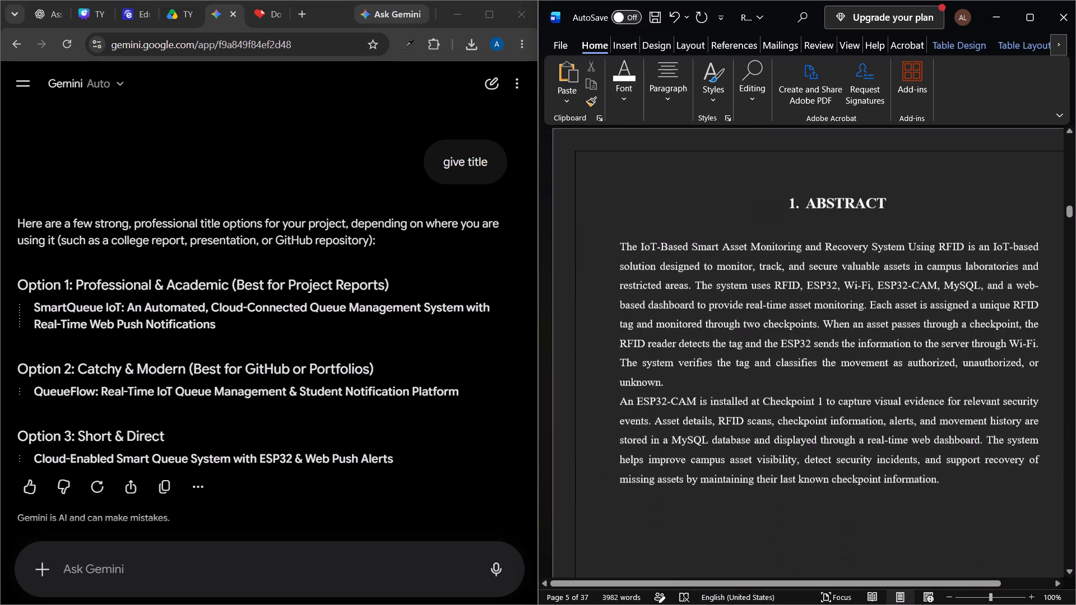
pyautogui.scroll(-6, 849, 502)
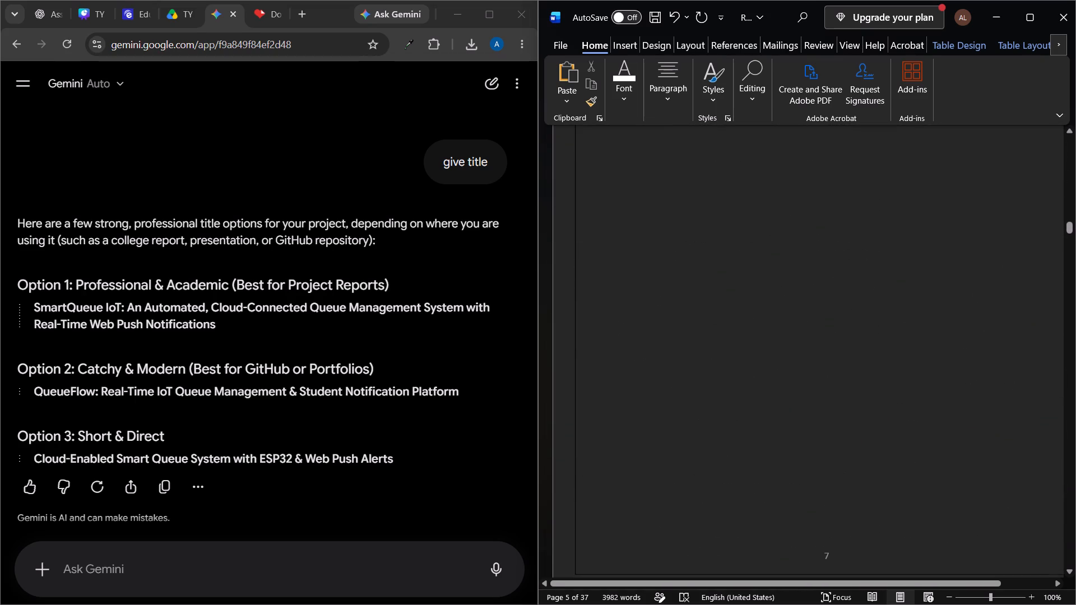
pyautogui.scroll(-3, 849, 502)
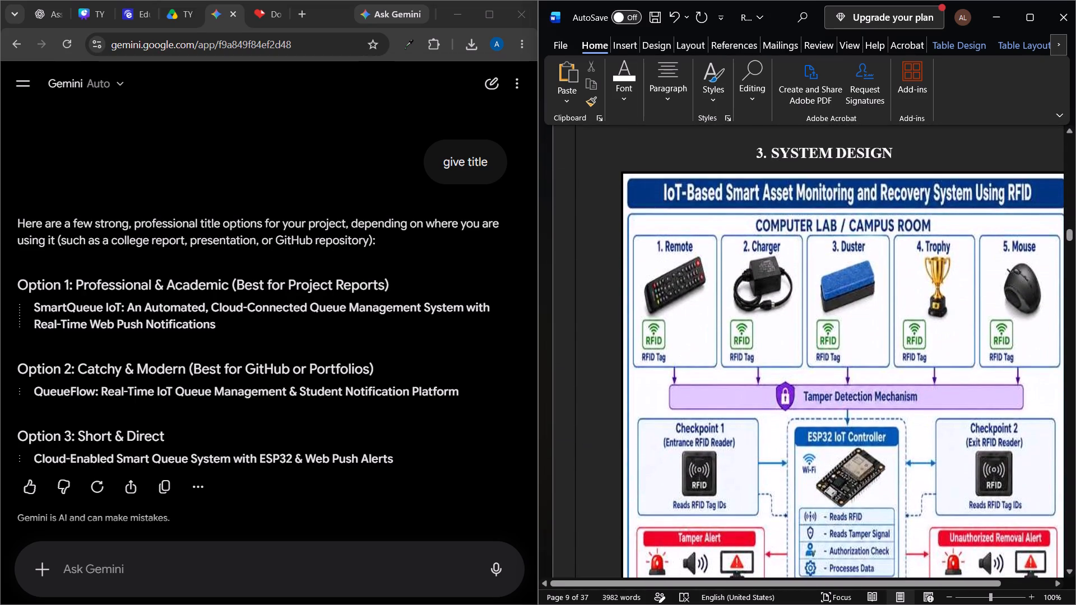
pyautogui.scroll(-16, 849, 502)
pyautogui.scroll(-20, 849, 502)
pyautogui.scroll(-20, 849, 502)
pyautogui.scroll(-20, 849, 502)
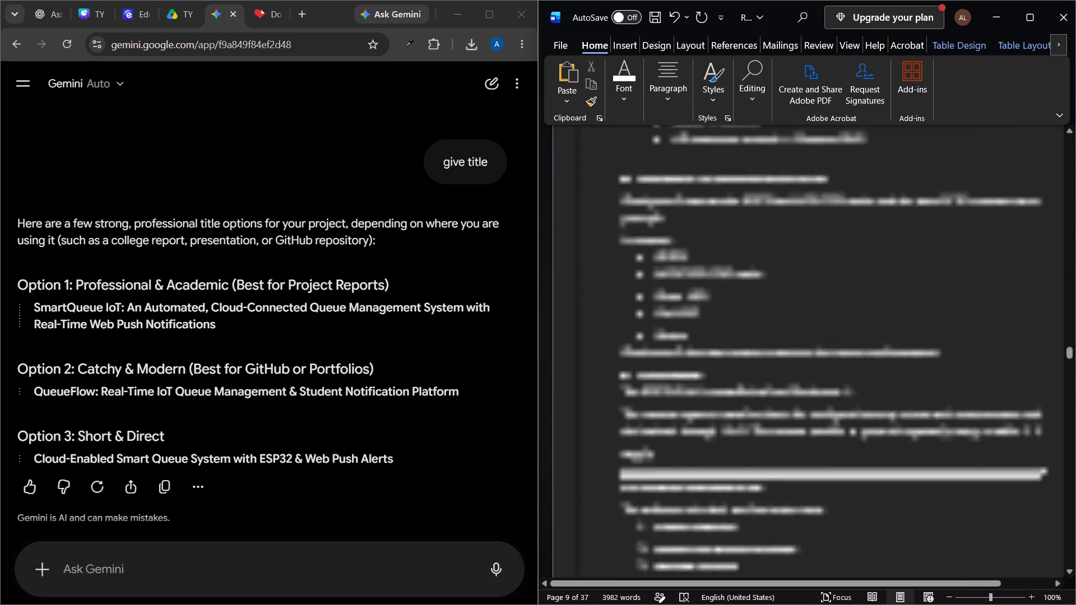
pyautogui.scroll(-20, 849, 502)
pyautogui.scroll(-20, 849, 502)
pyautogui.scroll(-20, 849, 502)
pyautogui.scroll(-5, 849, 502)
pyautogui.scroll(6, 849, 502)
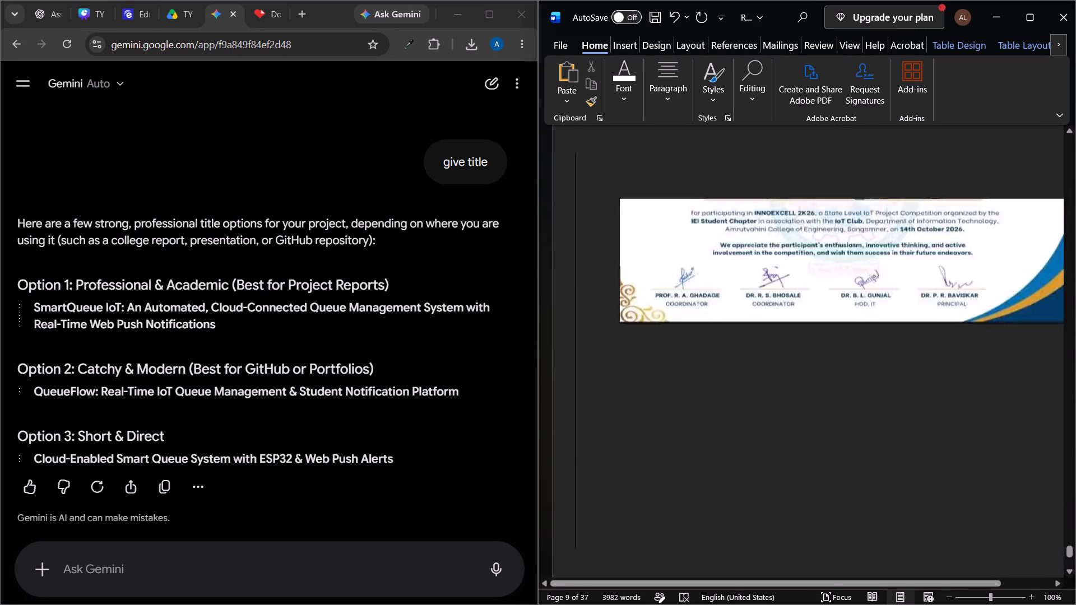
pyautogui.scroll(1, 849, 502)
pyautogui.scroll(-3, 849, 502)
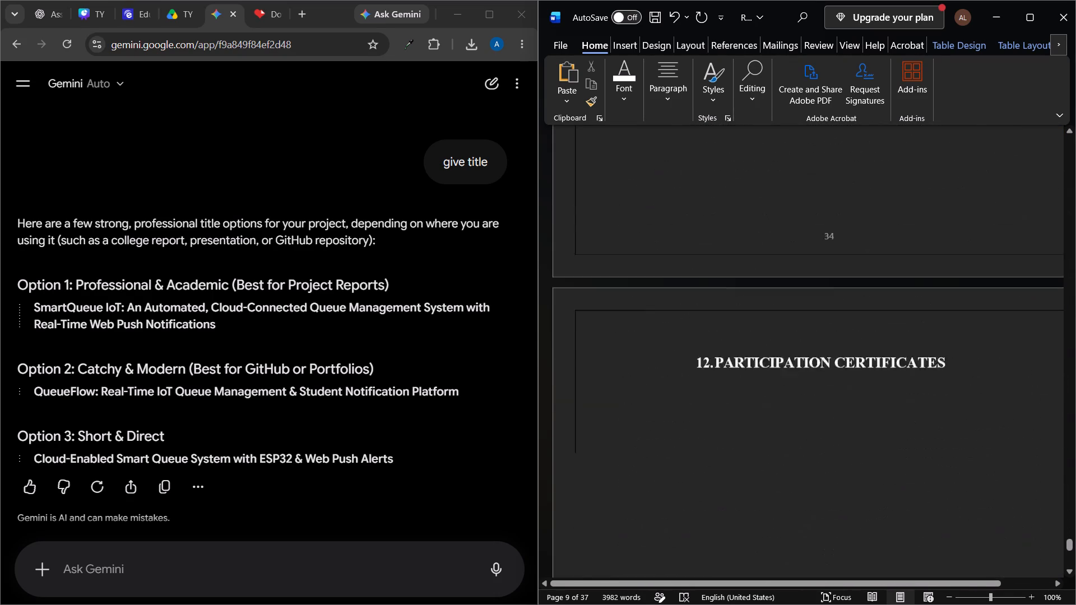
pyautogui.scroll(-6, 849, 502)
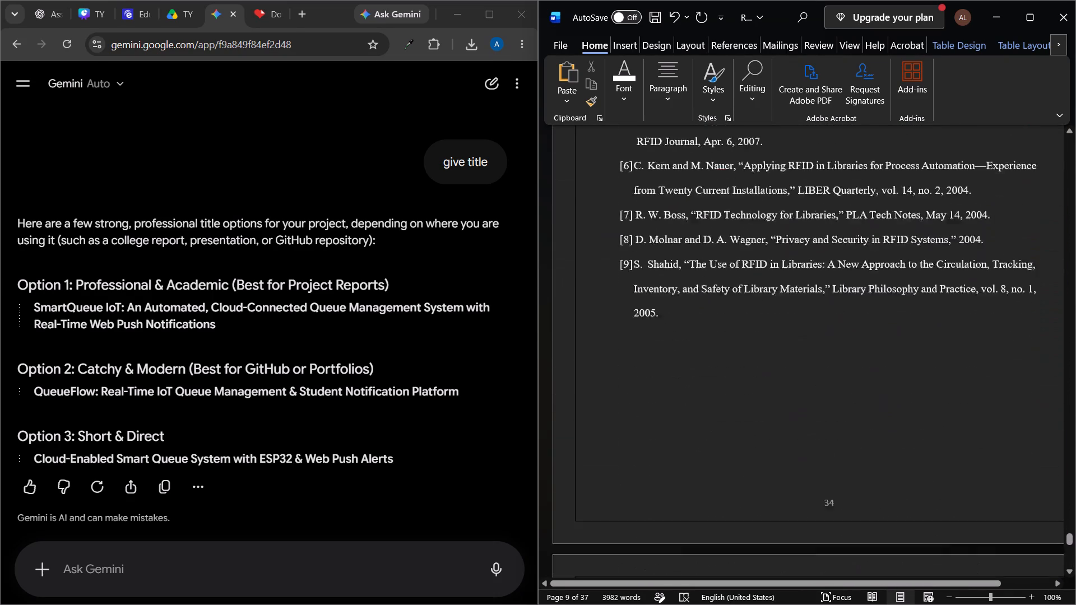
pyautogui.scroll(-2, 849, 502)
# Delete the previous team members' certificate images from the Participation Certificates section at the end of the report.
pyautogui.scroll(2, 894, 324)
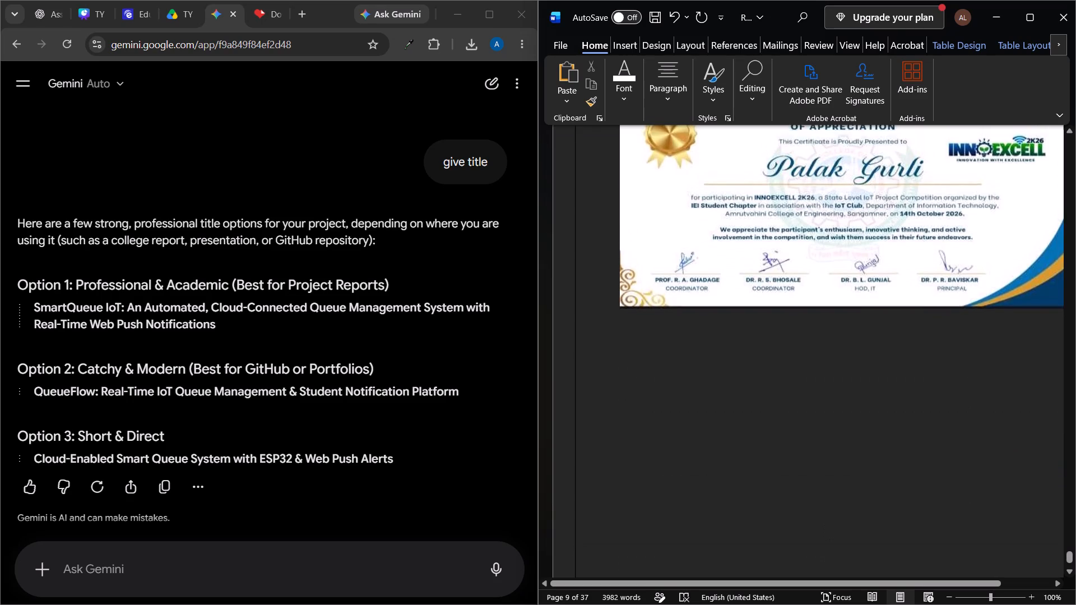
pyautogui.scroll(1, 894, 324)
pyautogui.click(894, 324)
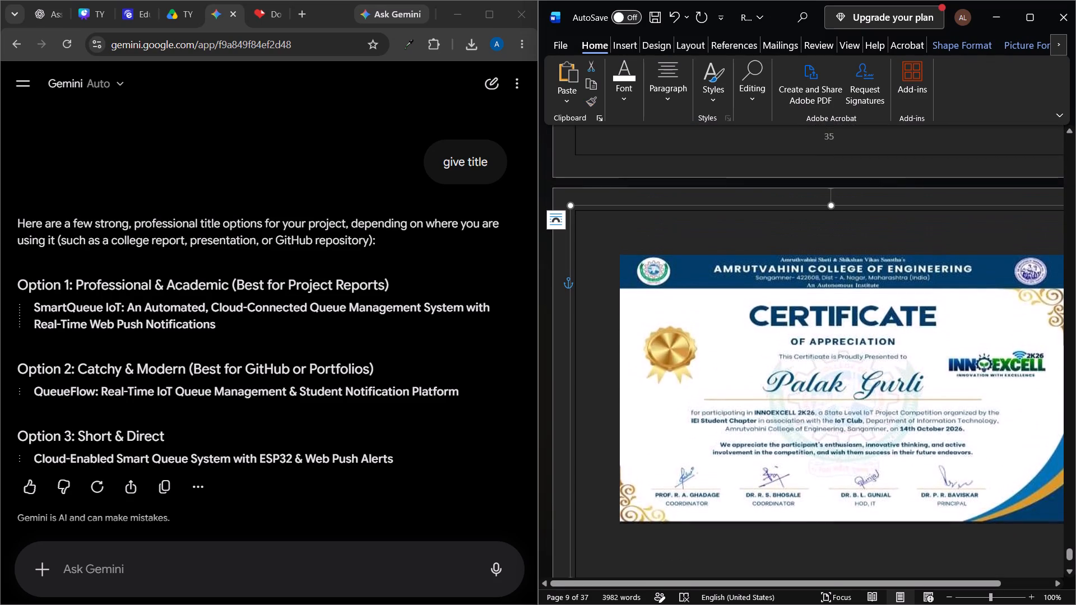
pyautogui.press('Delete')
pyautogui.scroll(4, 894, 324)
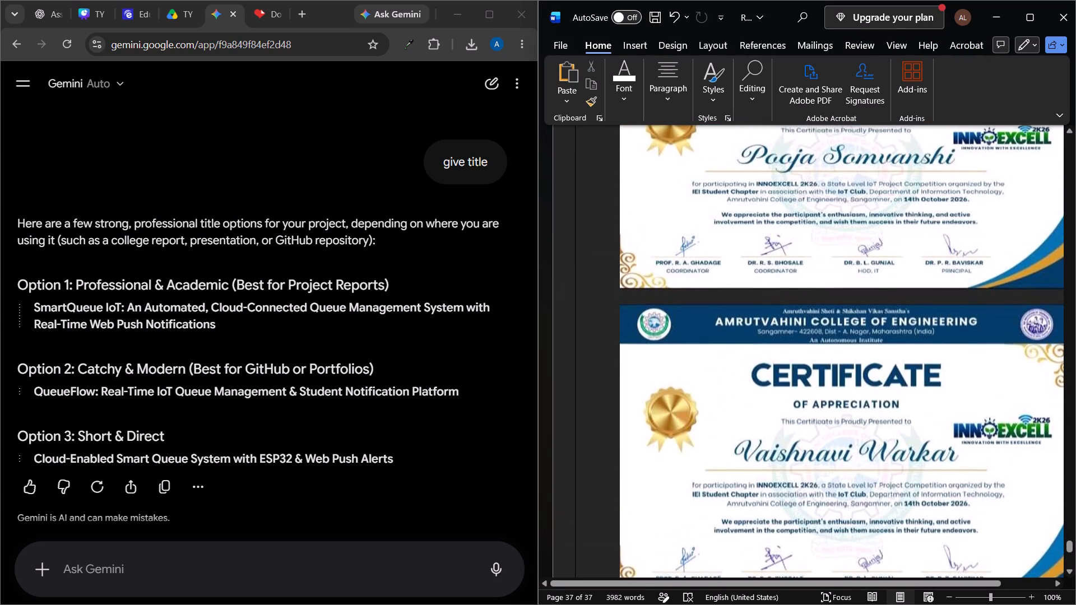
pyautogui.click(892, 335)
pyautogui.press('Delete')
pyautogui.scroll(7, 892, 335)
pyautogui.scroll(-2, 892, 335)
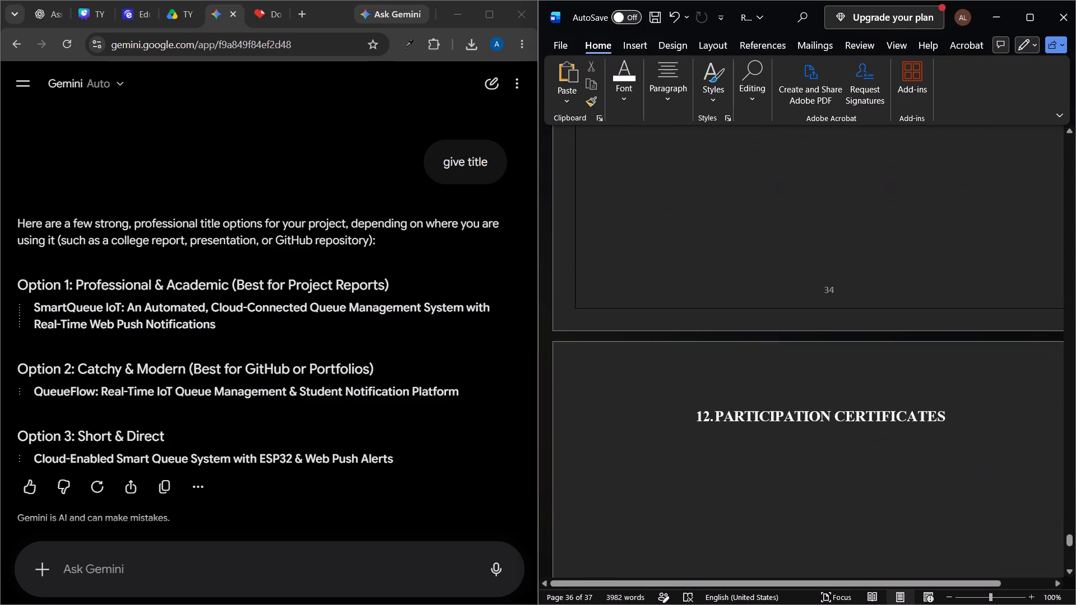
pyautogui.click(774, 476)
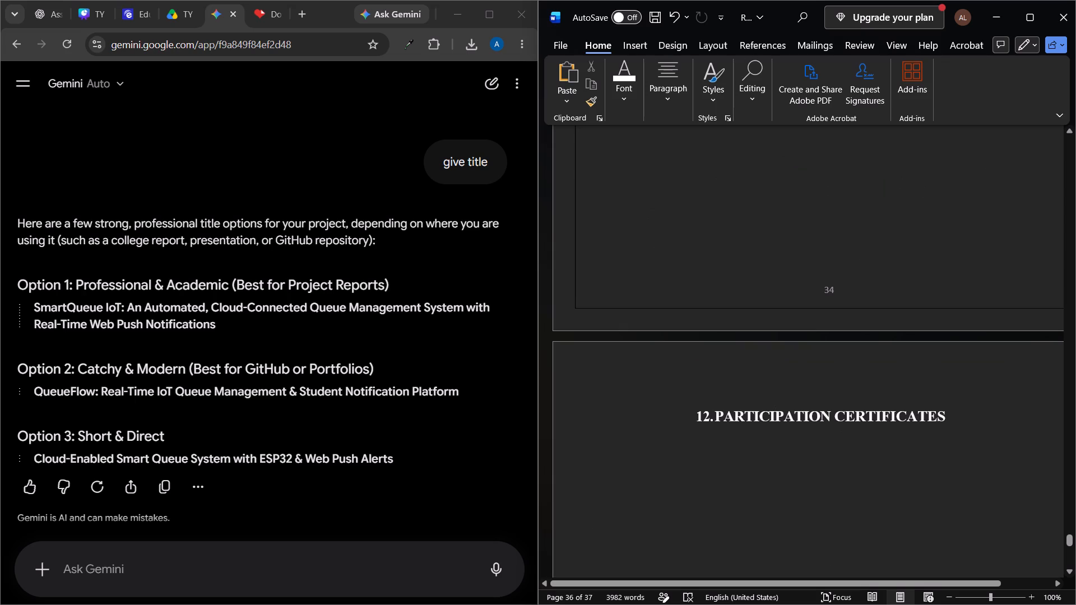
pyautogui.click(866, 497)
# Maximize the report window and look back through the references and results figures up to the cover page.
pyautogui.scroll(5, 866, 497)
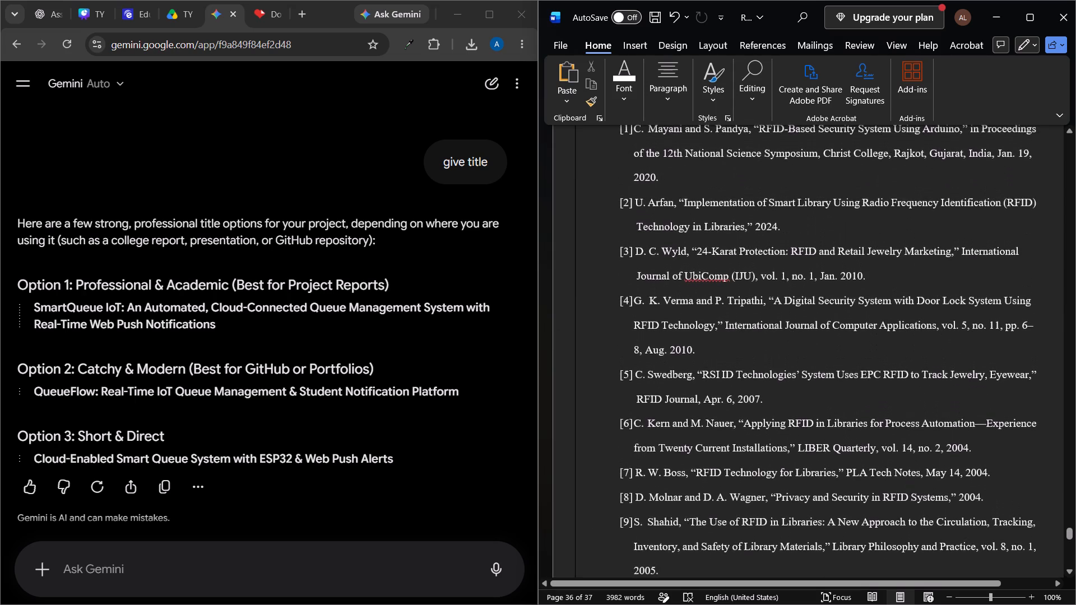
pyautogui.scroll(10, 866, 497)
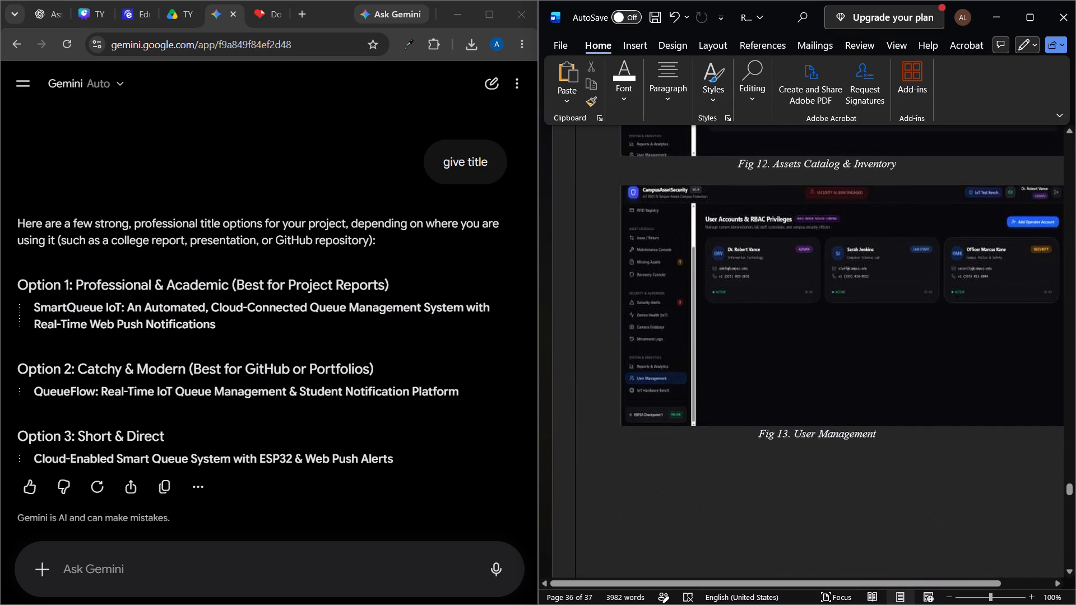
pyautogui.scroll(2, 866, 497)
pyautogui.scroll(3, 876, 598)
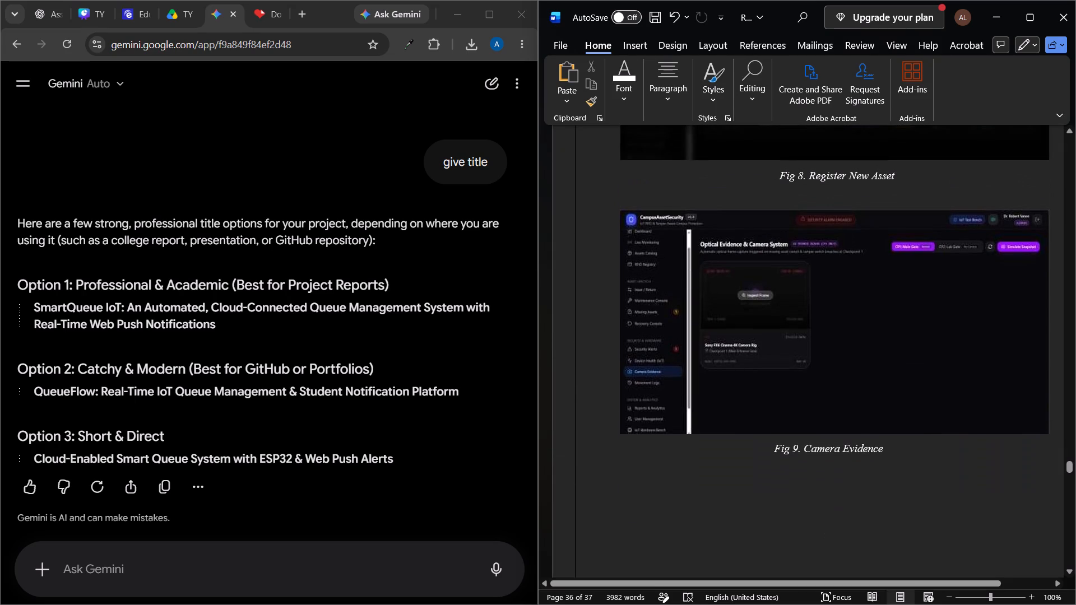
pyautogui.click(1037, 20)
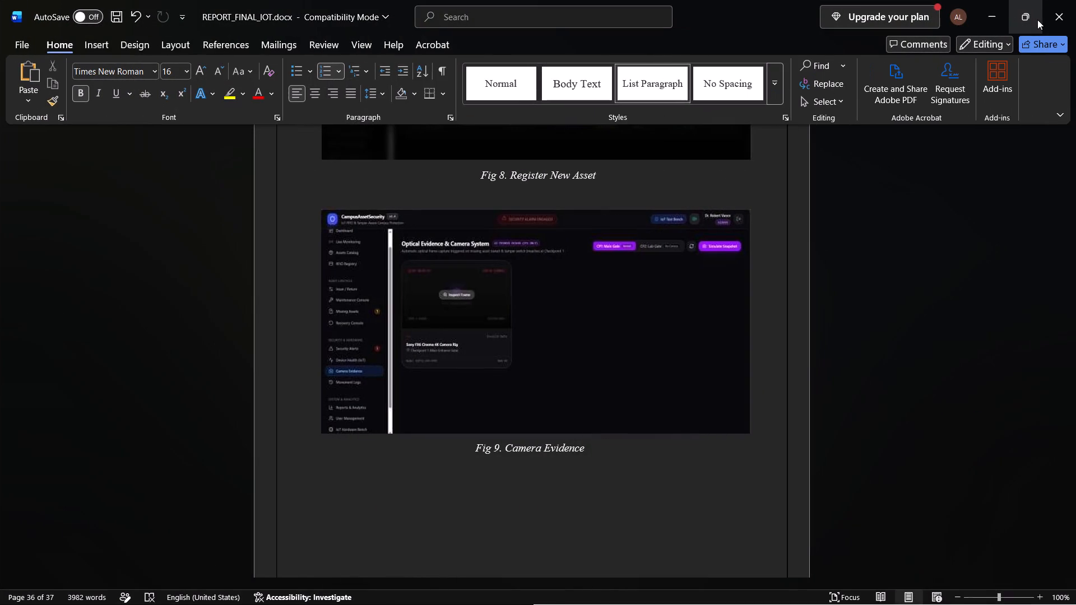
pyautogui.scroll(7, 593, 385)
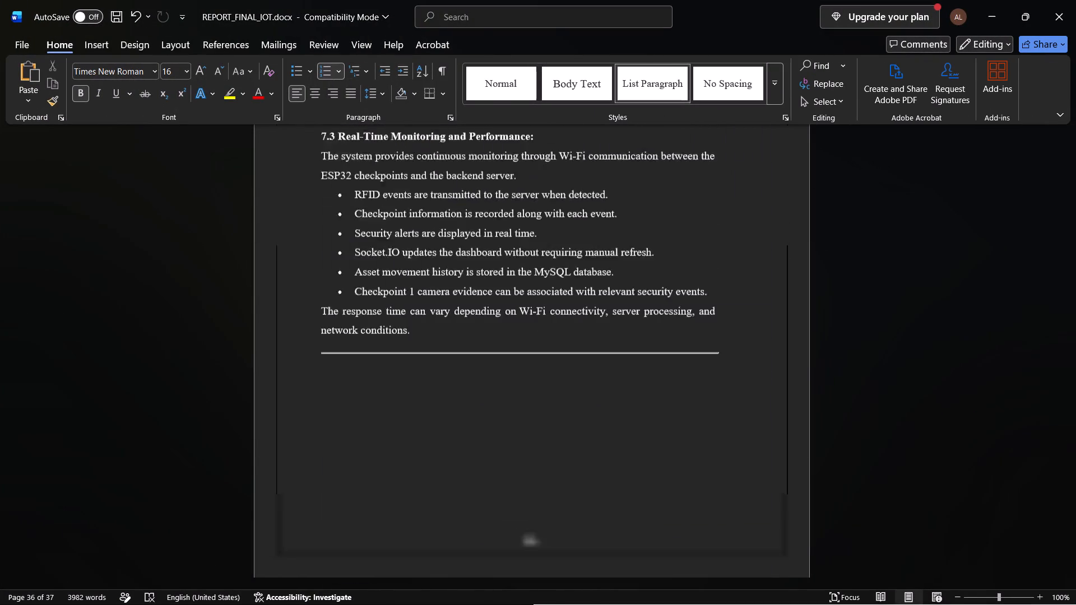
pyautogui.scroll(8, 602, 417)
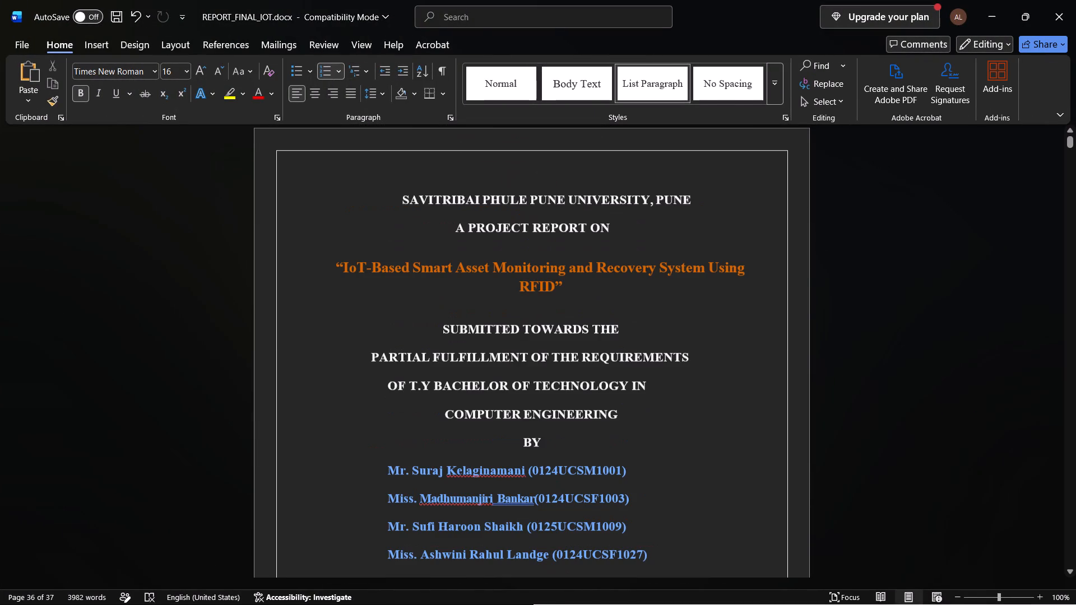
# Insert a space between the second member's name and the bracketed PRN on the cover page.
pyautogui.click(460, 497)
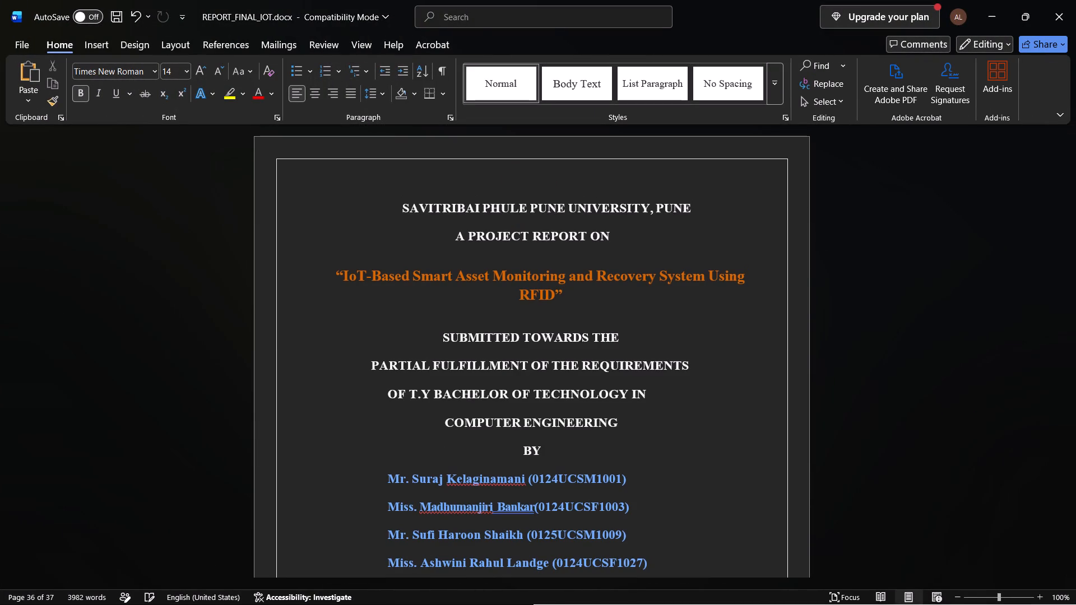
pyautogui.click(543, 517)
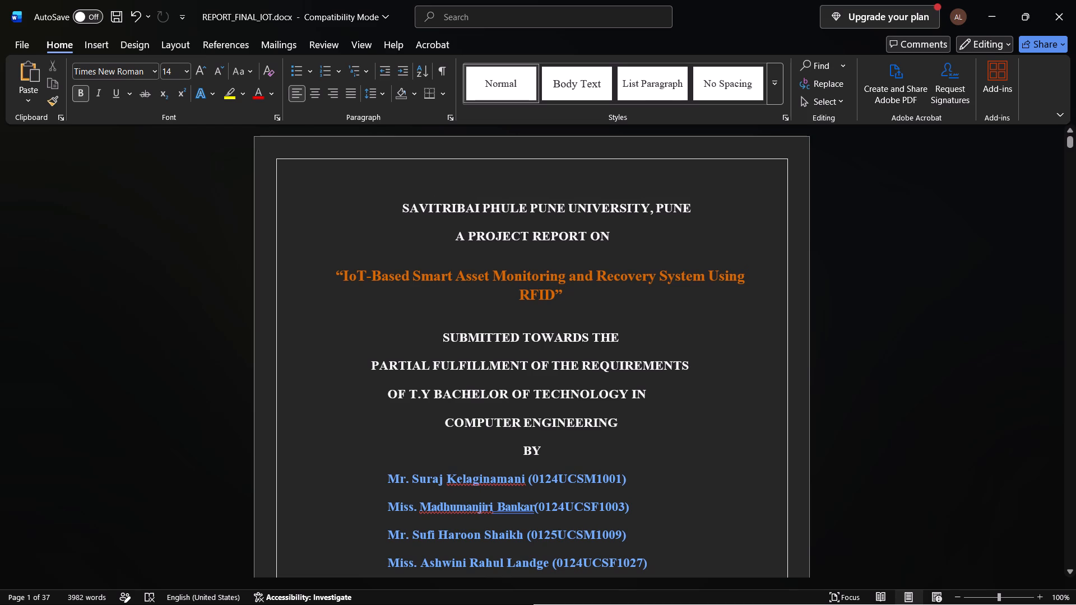
pyautogui.click(533, 509)
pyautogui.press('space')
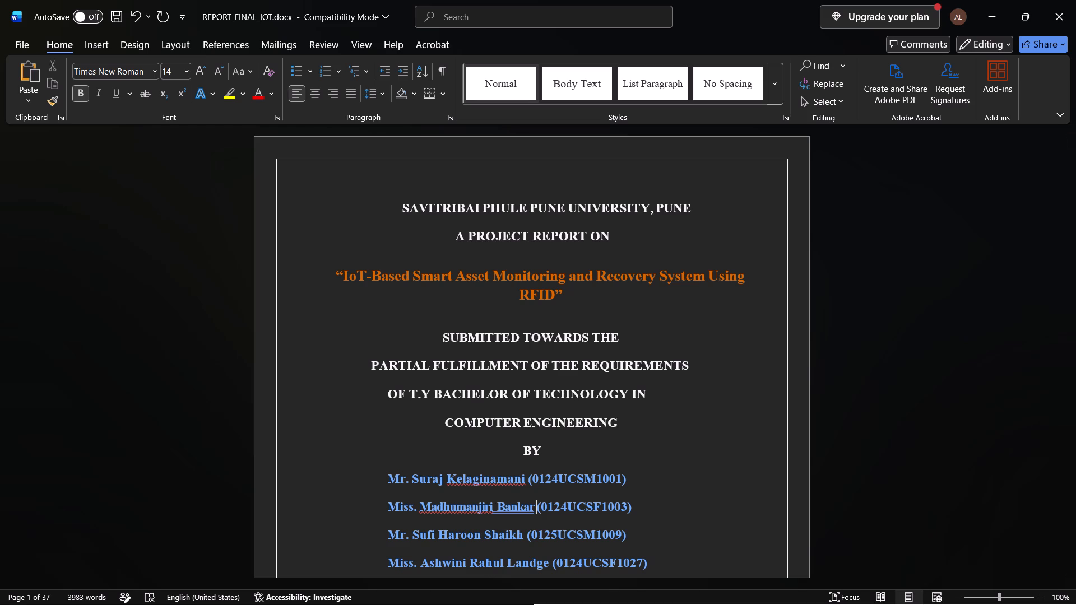
pyautogui.click(666, 529)
pyautogui.scroll(-2, 666, 529)
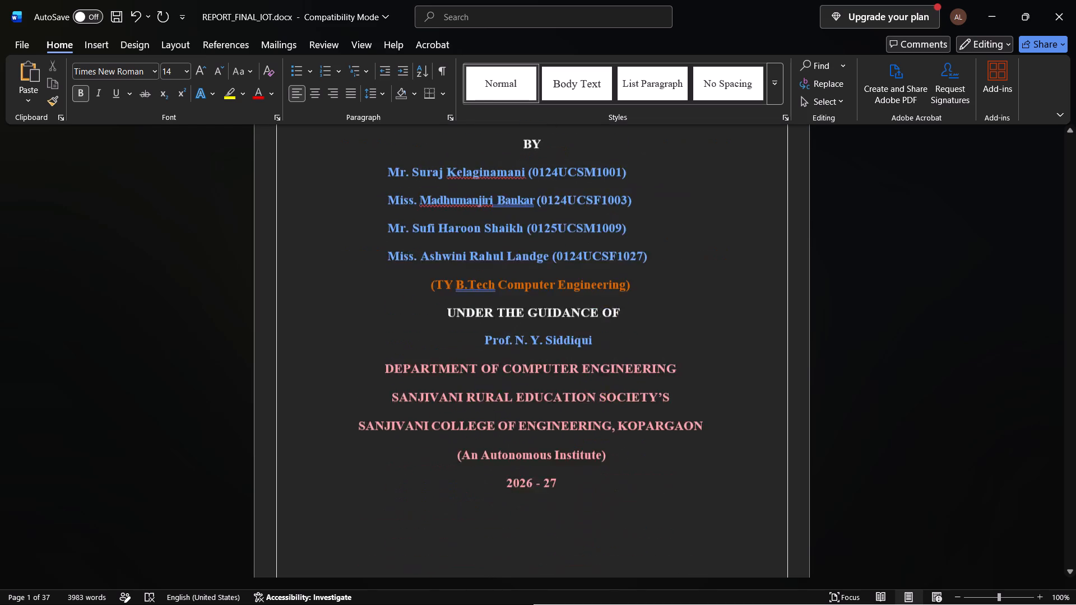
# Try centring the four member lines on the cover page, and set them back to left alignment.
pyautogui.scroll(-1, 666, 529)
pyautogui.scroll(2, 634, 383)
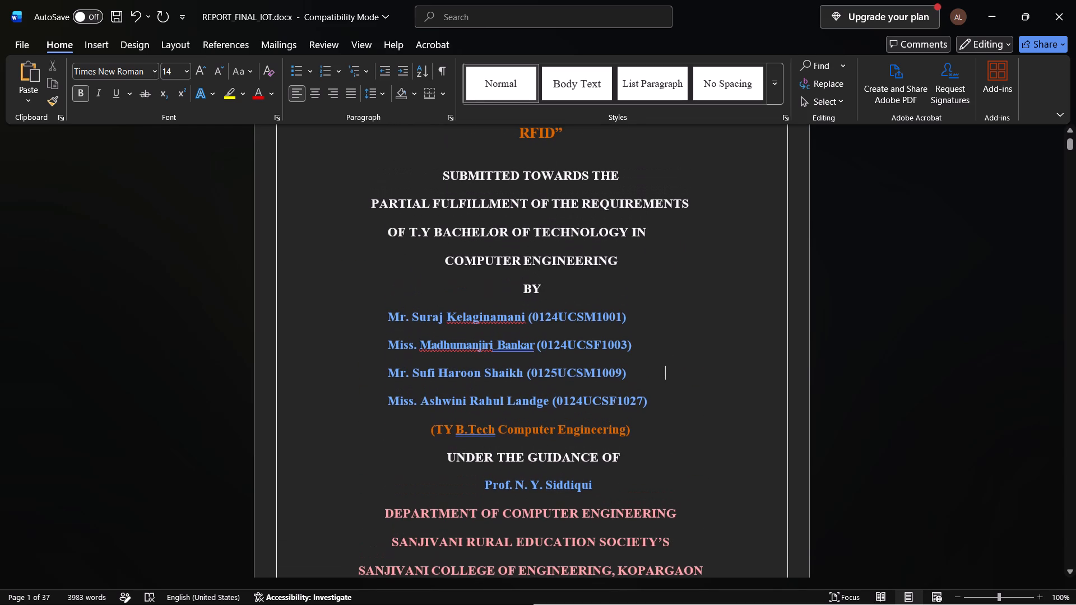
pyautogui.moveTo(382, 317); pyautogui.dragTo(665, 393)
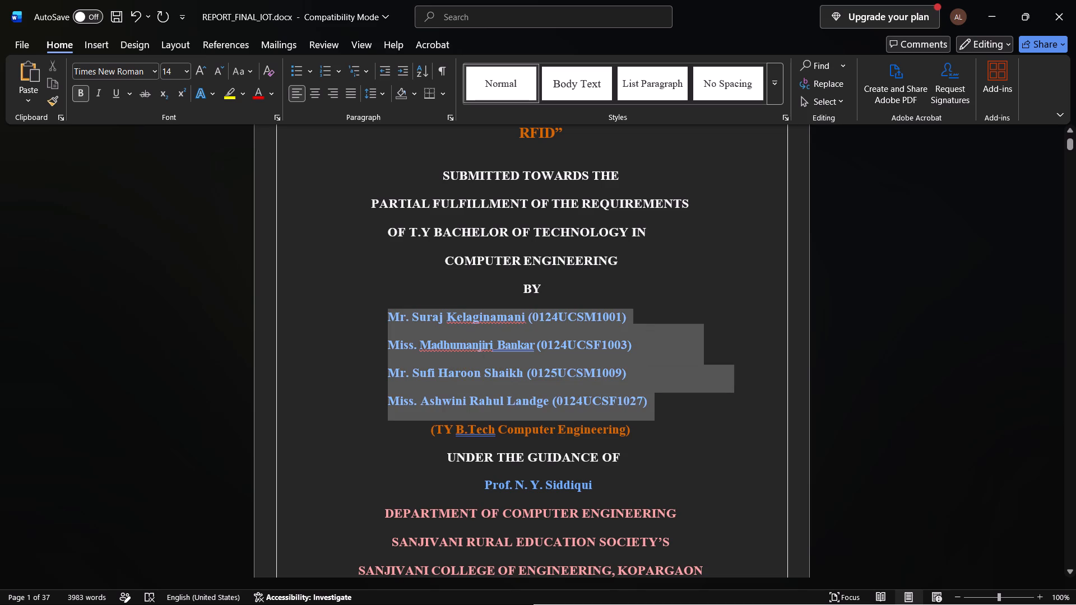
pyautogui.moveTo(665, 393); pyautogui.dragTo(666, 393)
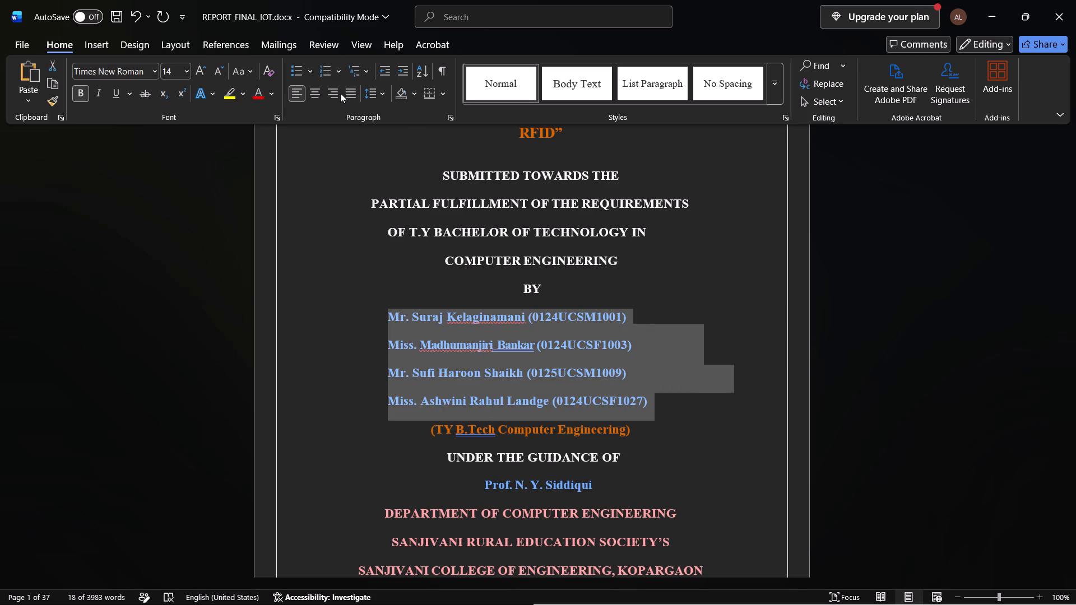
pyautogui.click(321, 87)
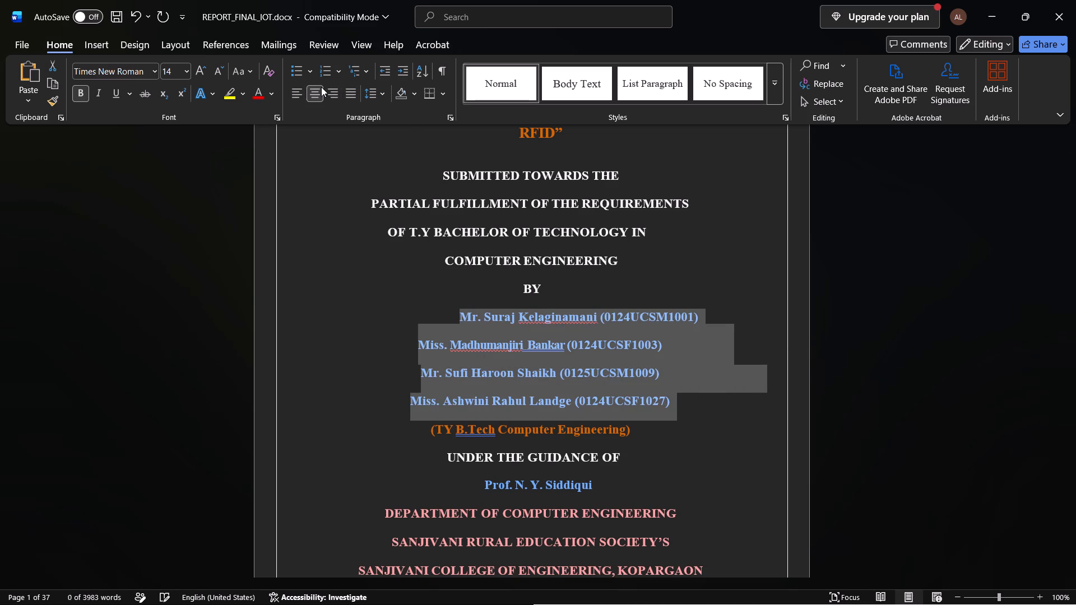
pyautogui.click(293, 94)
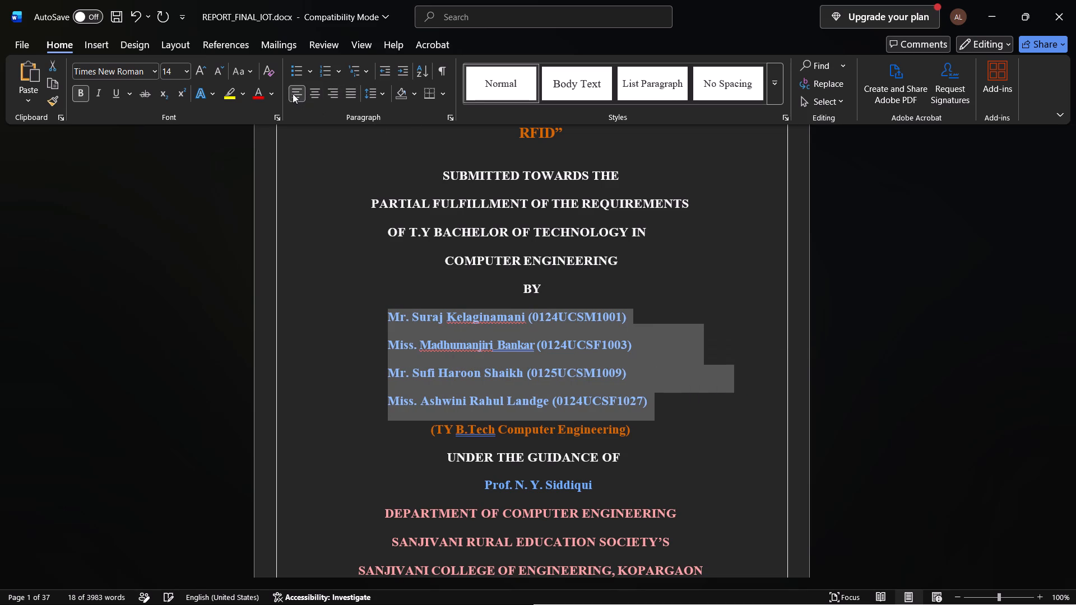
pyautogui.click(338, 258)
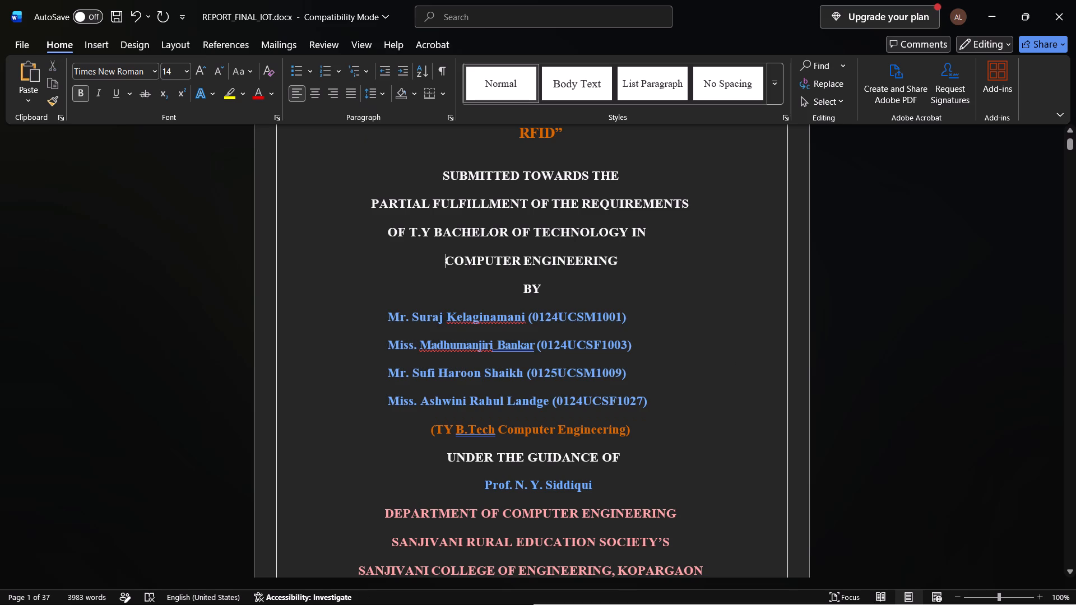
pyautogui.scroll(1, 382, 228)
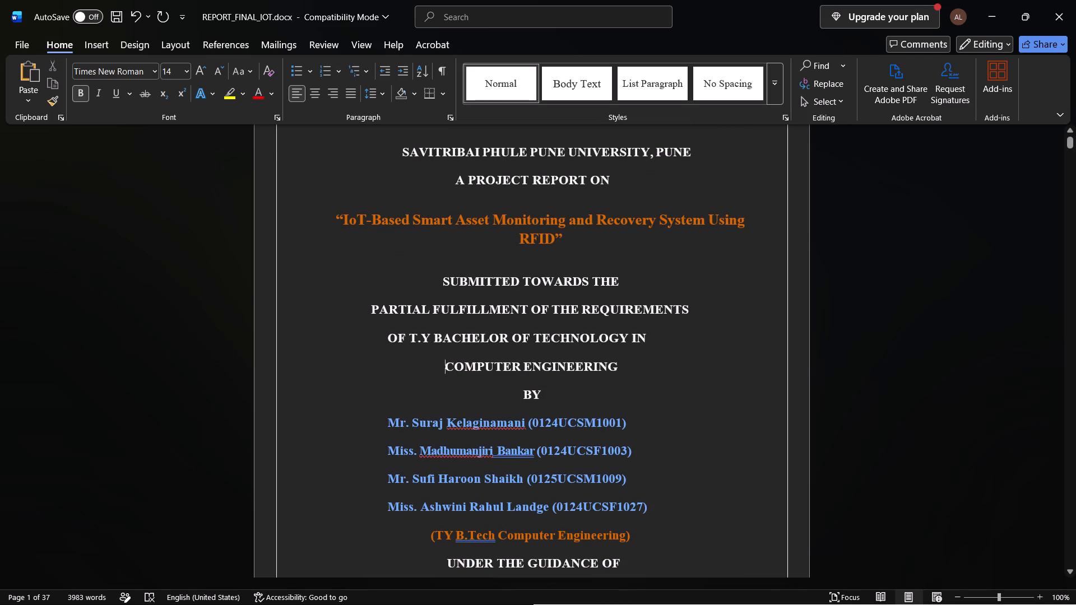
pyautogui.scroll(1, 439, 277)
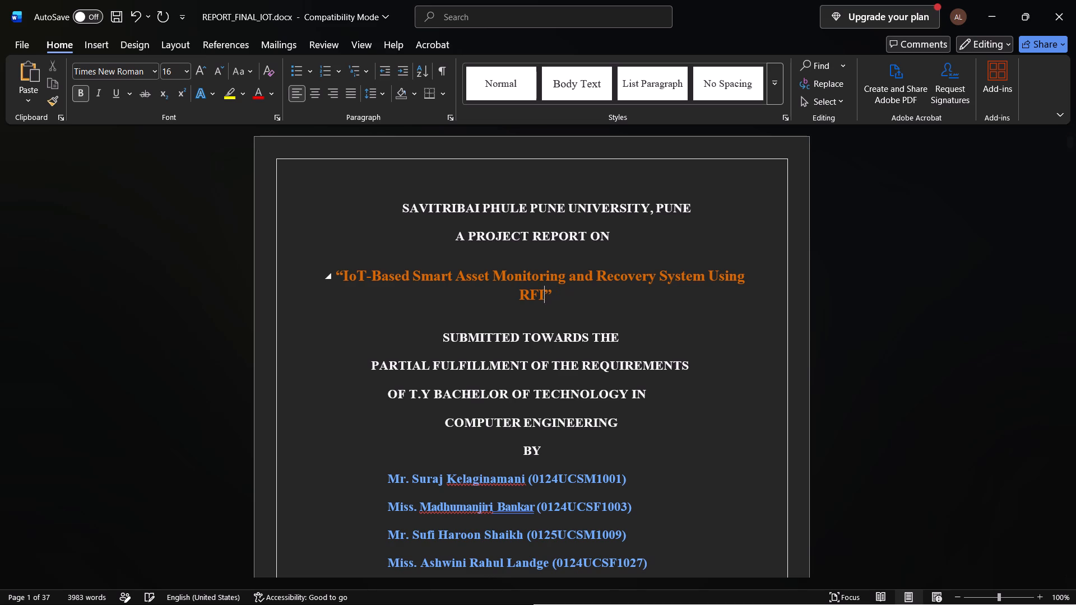
pyautogui.press('BackSpace')
pyautogui.press('BackSpace')
pyautogui.press('BackSpace')
pyautogui.press('BackSpace')
pyautogui.press('BackSpace')
pyautogui.press('BackSpace')
pyautogui.press('BackSpace')
pyautogui.press('BackSpace')
pyautogui.press('BackSpace')
pyautogui.press('BackSpace')
pyautogui.press('BackSpace')
pyautogui.press('BackSpace')
pyautogui.press('BackSpace')
pyautogui.press('BackSpace')
pyautogui.press('BackSpace')
pyautogui.press('BackSpace')
pyautogui.press('BackSpace')
pyautogui.press('BackSpace')
pyautogui.press('BackSpace')
pyautogui.press('BackSpace')
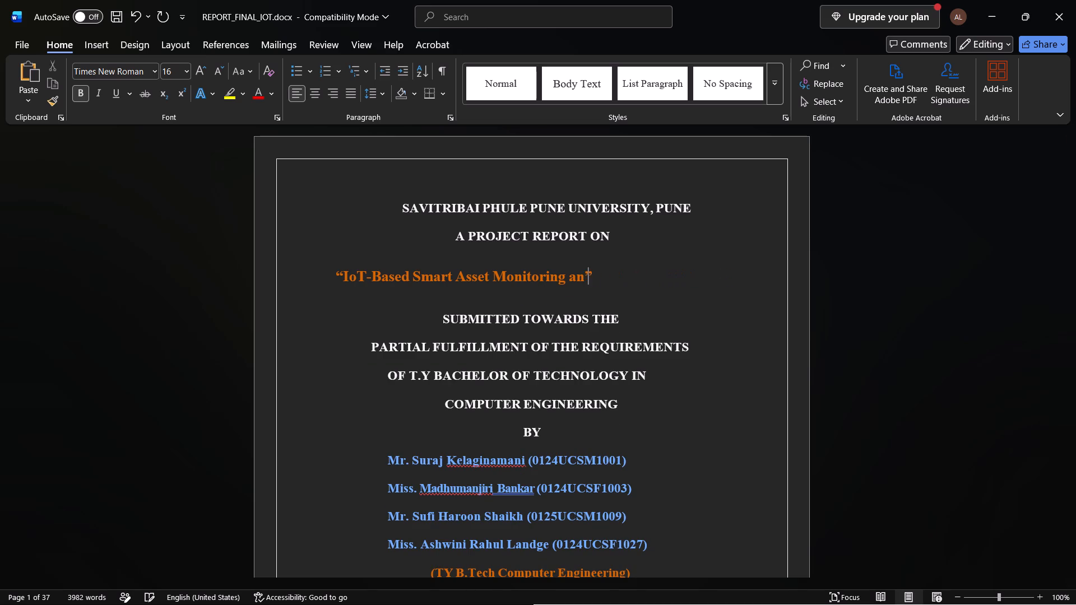
pyautogui.press('BackSpace')
pyautogui.press('BackSpace')
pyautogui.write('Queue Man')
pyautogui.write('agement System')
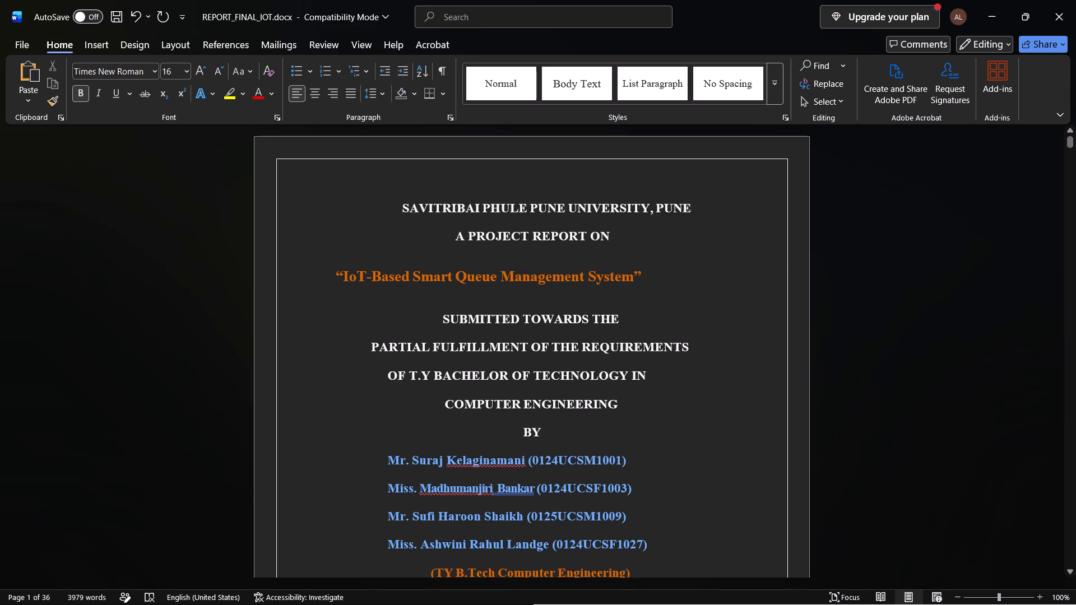
pyautogui.click(666, 356)
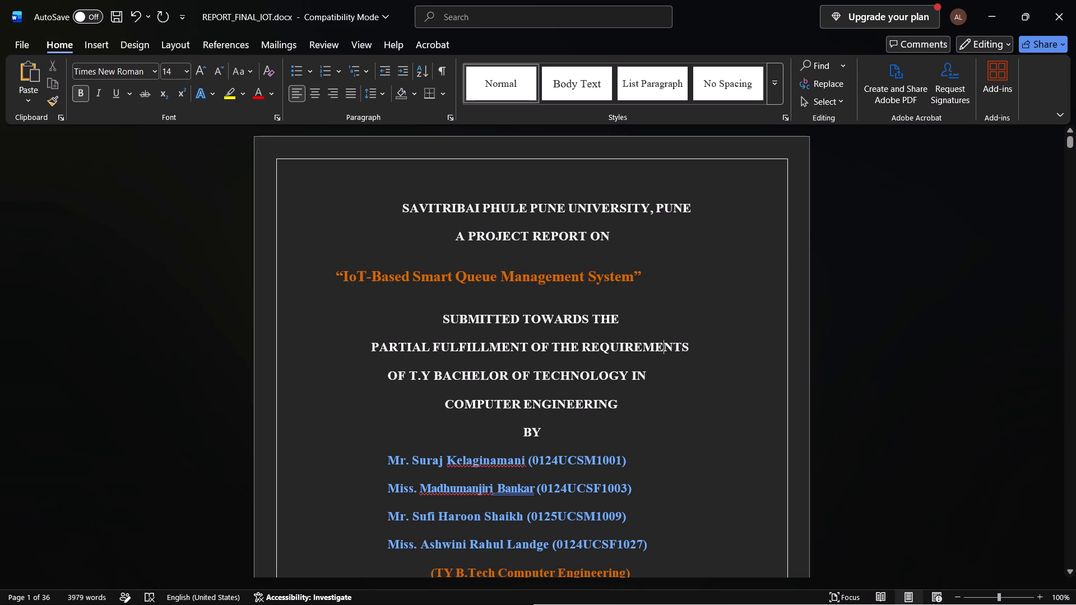
# Centre all cover-page text, from the university name down to the 2026 - 27 year line.
pyautogui.moveTo(400, 203); pyautogui.dragTo(688, 604)
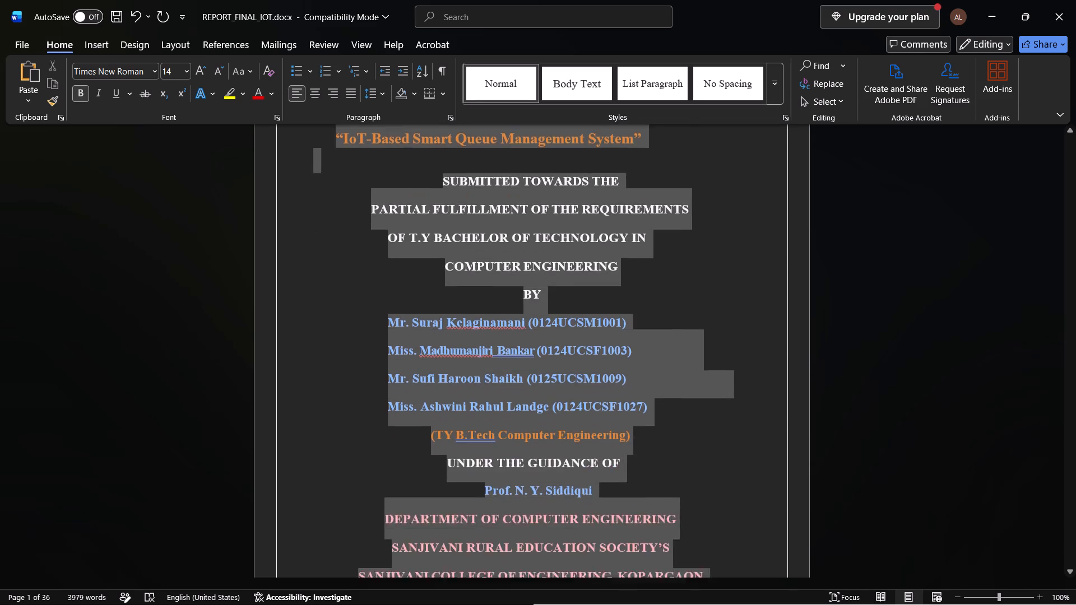
pyautogui.moveTo(688, 604); pyautogui.dragTo(613, 604)
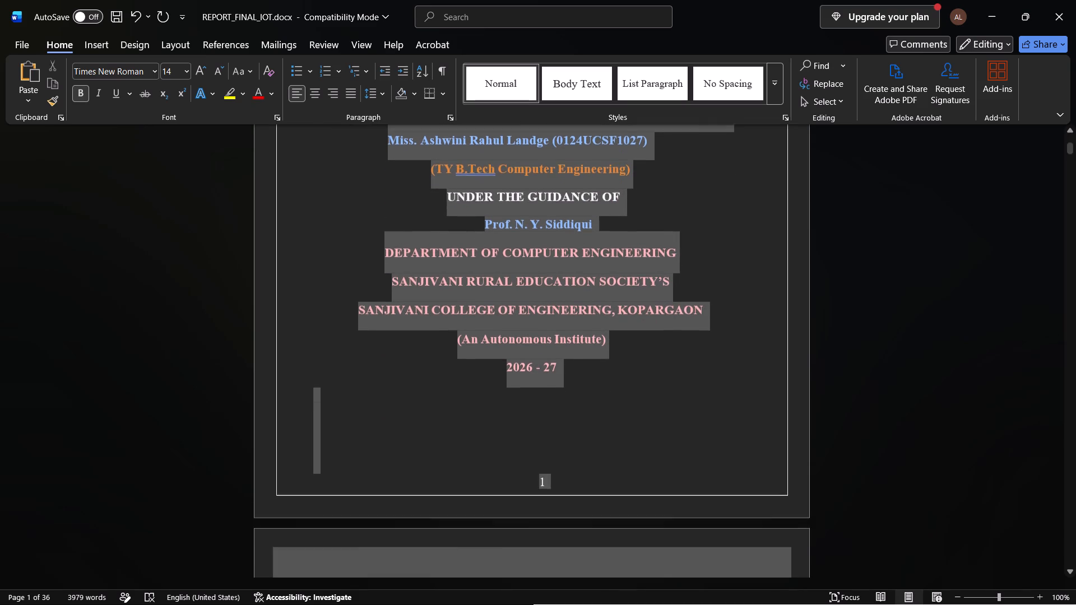
pyautogui.moveTo(613, 604); pyautogui.dragTo(564, 221)
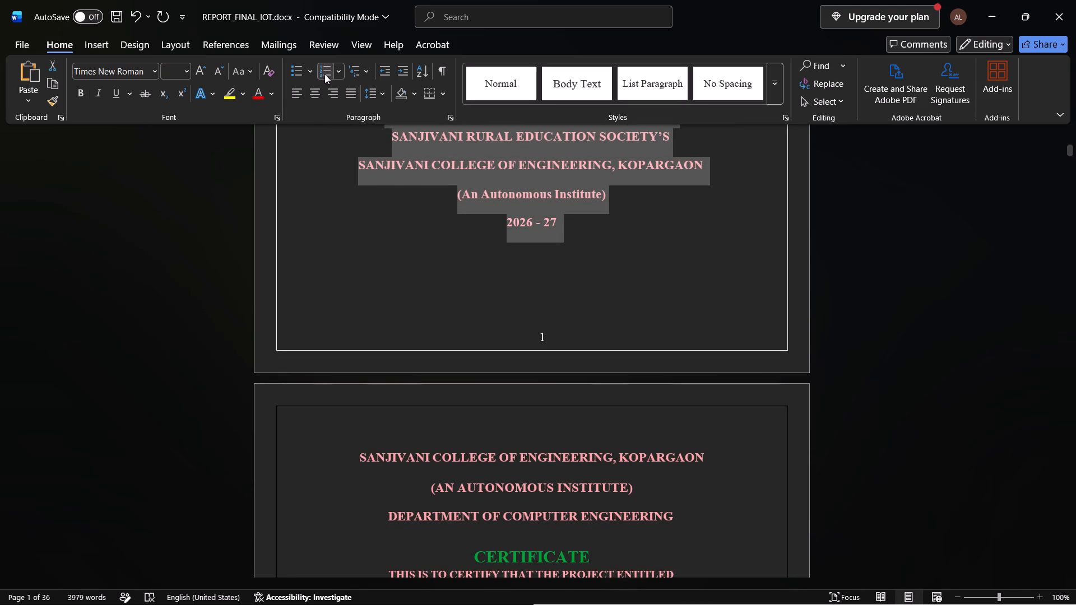
pyautogui.click(312, 97)
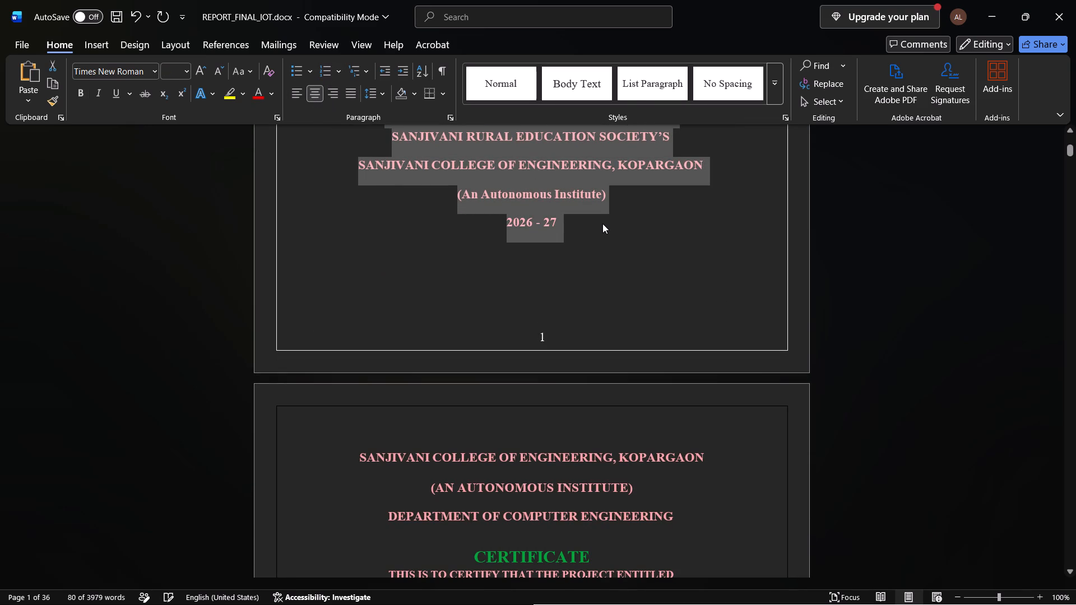
pyautogui.click(602, 224)
pyautogui.scroll(7, 602, 224)
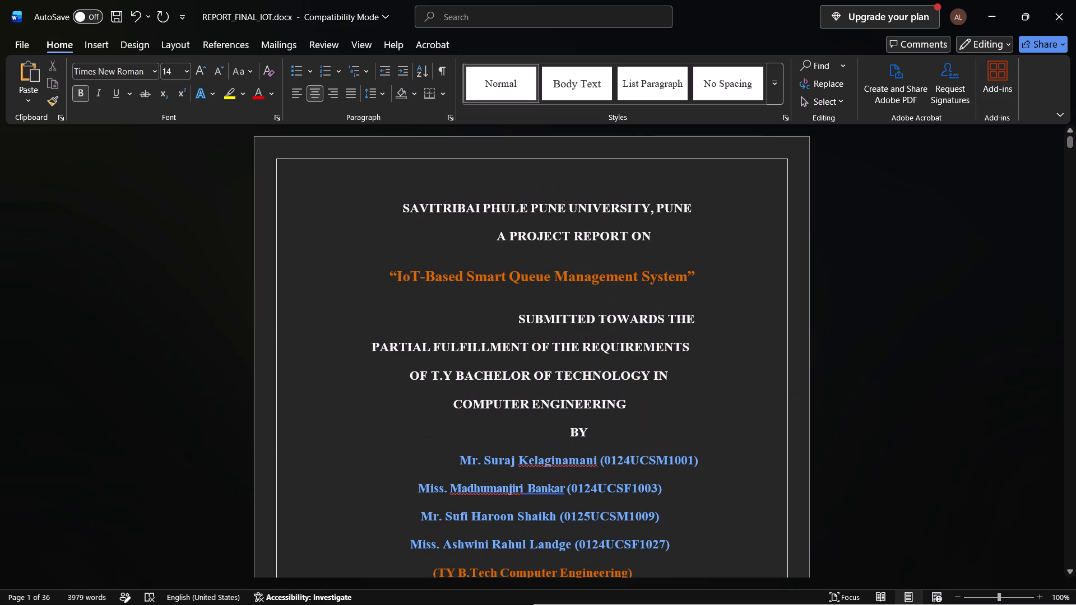
pyautogui.click(830, 436)
pyautogui.scroll(-5, 830, 436)
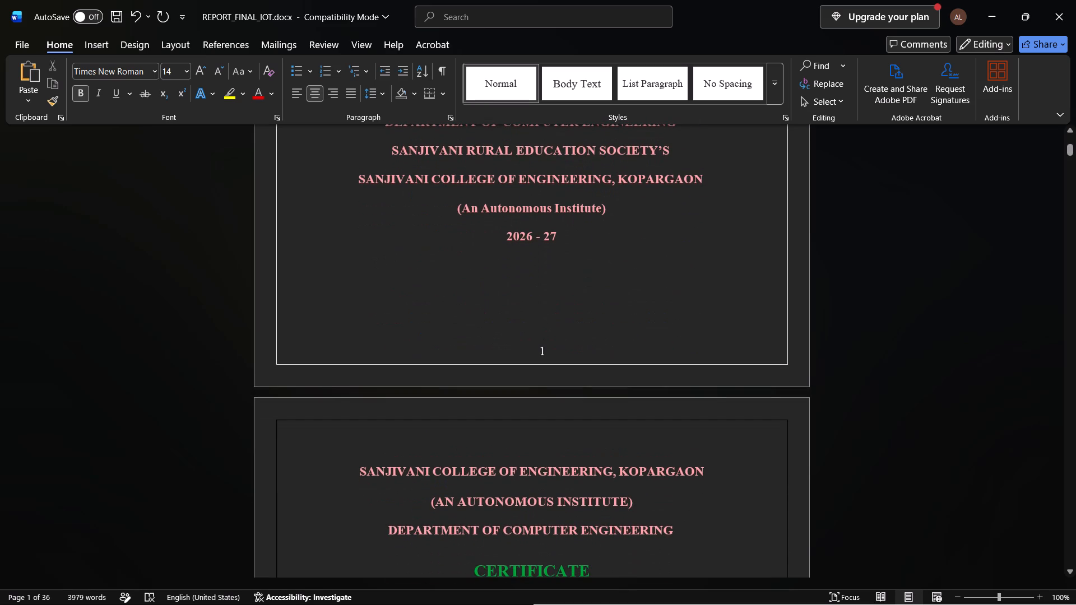
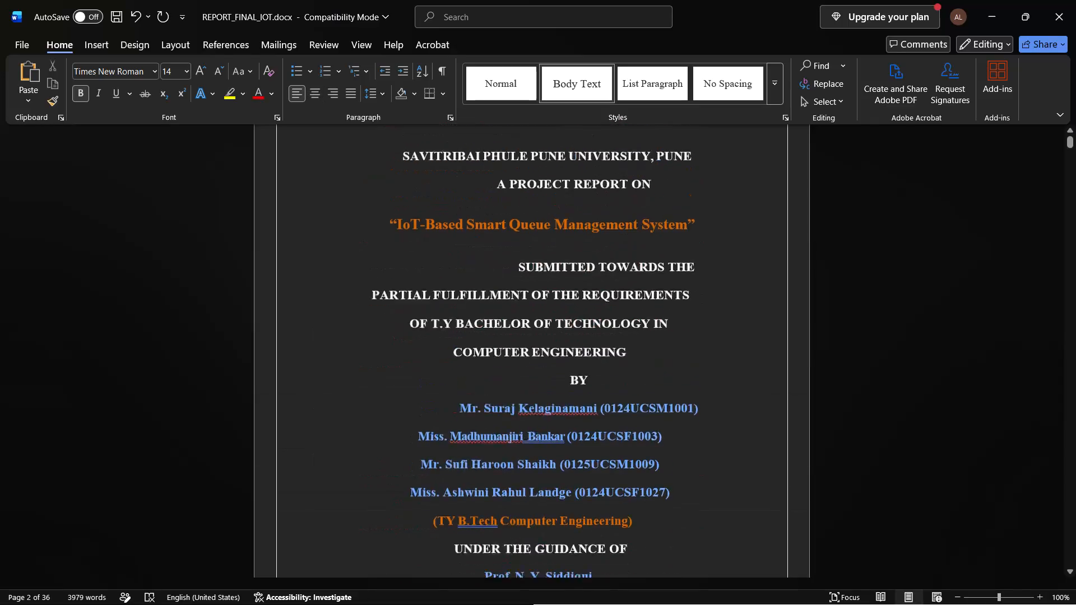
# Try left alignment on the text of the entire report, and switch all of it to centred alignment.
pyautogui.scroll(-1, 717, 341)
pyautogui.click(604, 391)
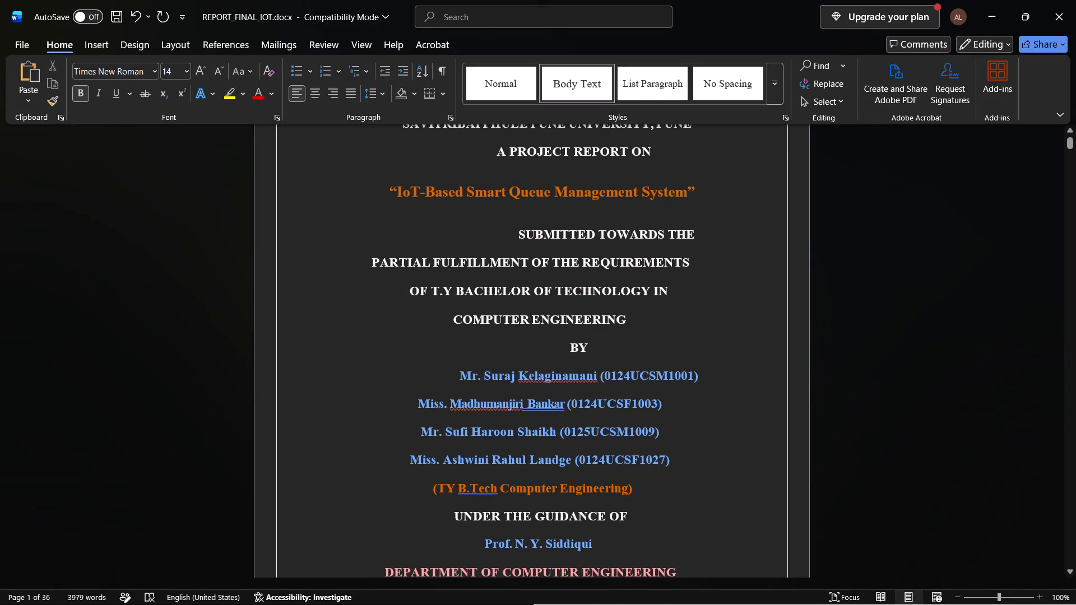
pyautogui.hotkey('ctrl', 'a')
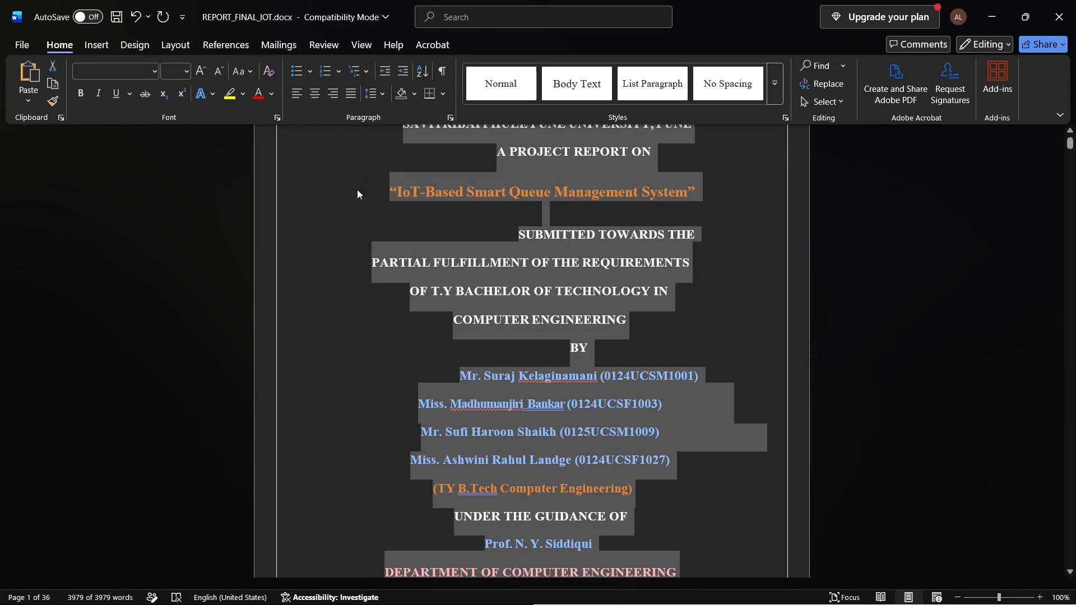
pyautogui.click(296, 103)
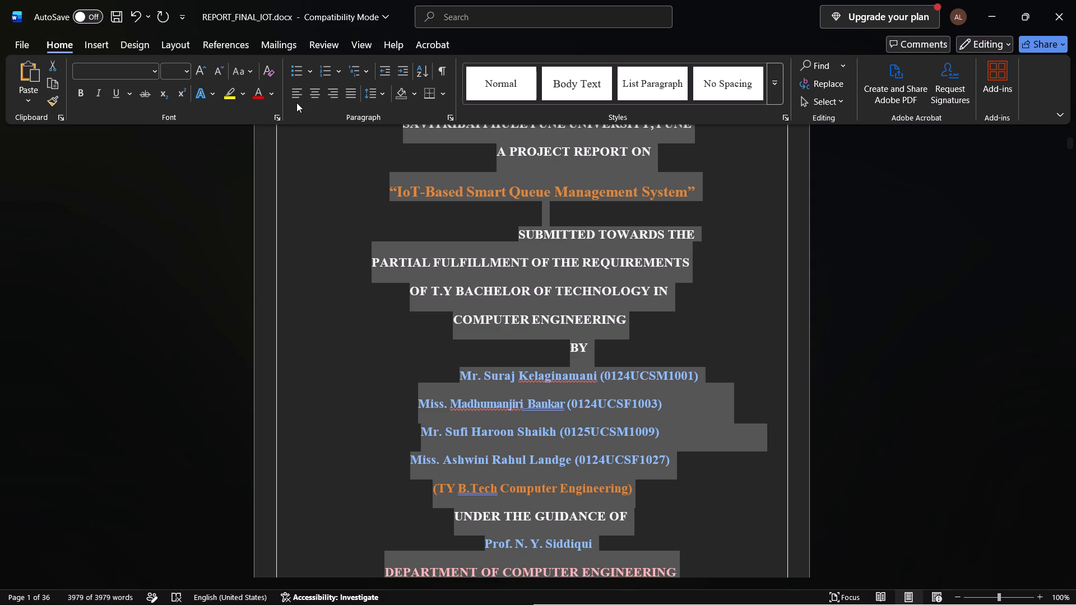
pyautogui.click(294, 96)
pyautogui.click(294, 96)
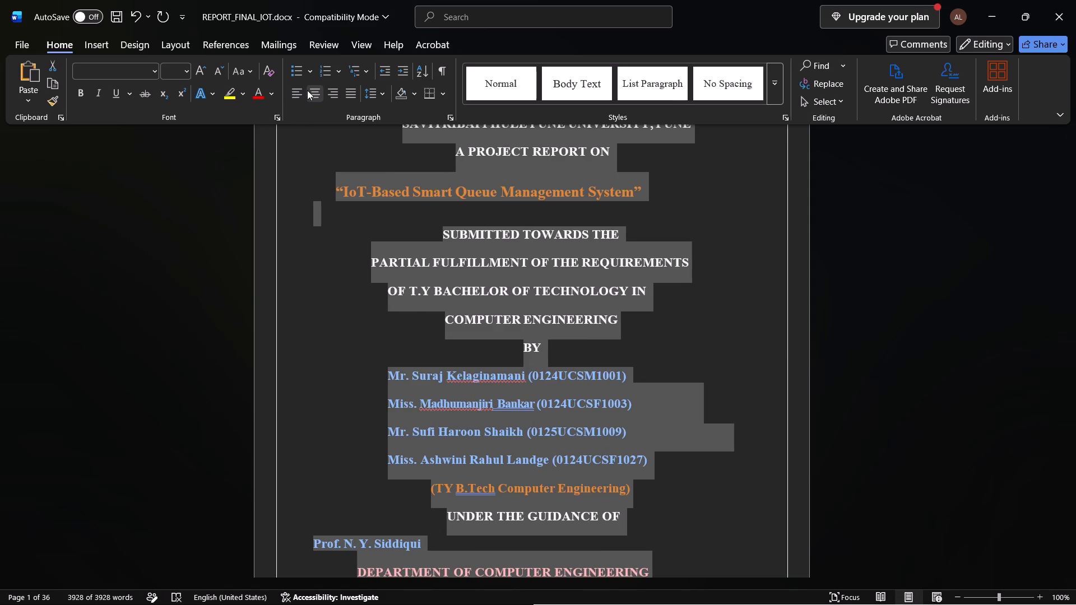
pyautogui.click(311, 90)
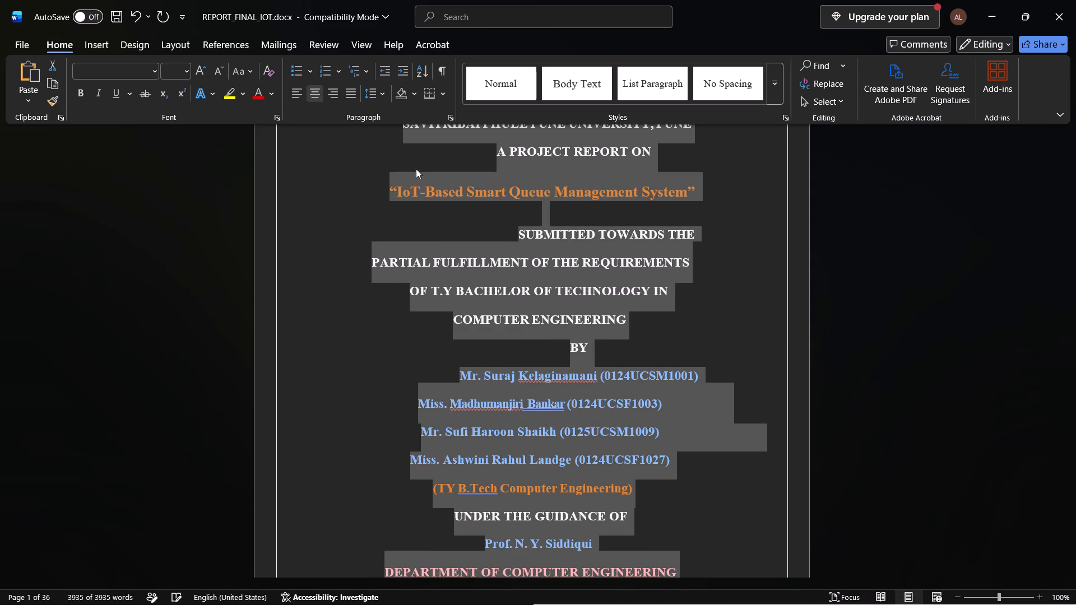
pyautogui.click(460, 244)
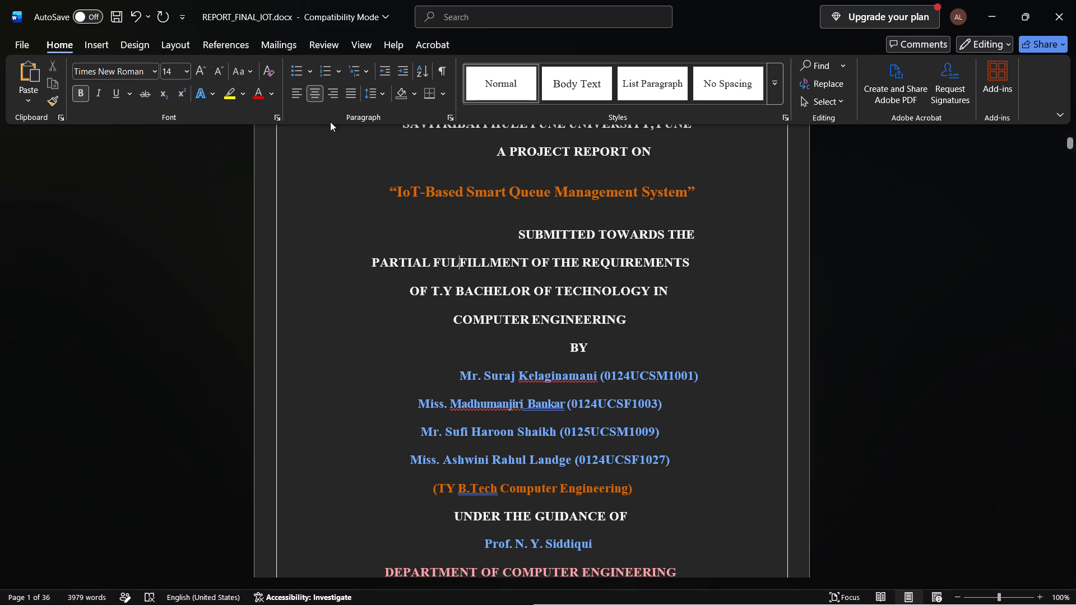
# Try justified alignment on the text of the entire report, and set all of it to centred alignment.
pyautogui.click(448, 238)
pyautogui.hotkey('ctrl', 'a')
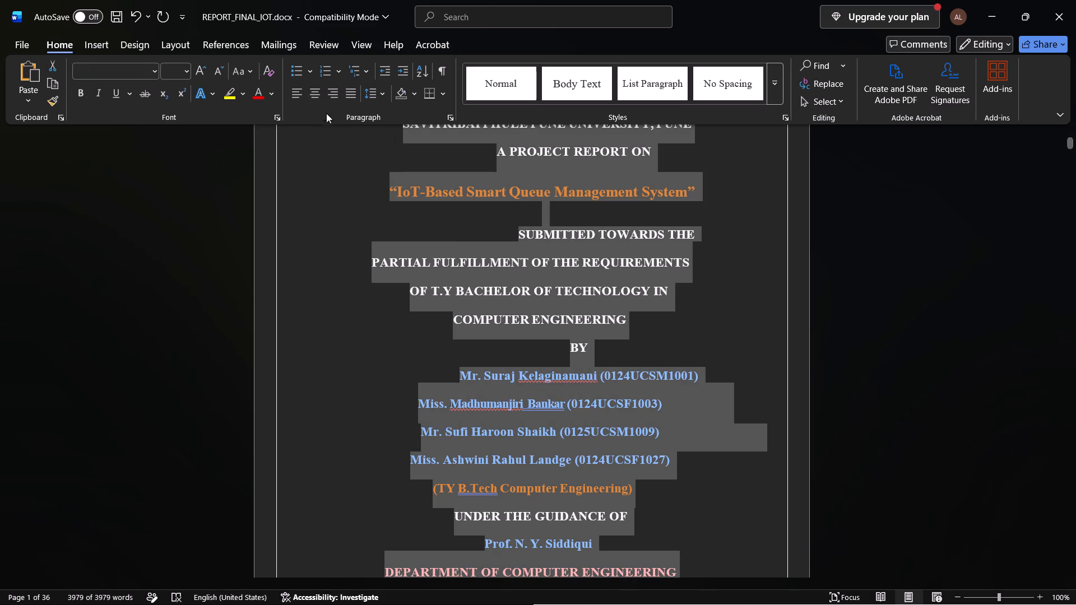
pyautogui.click(347, 92)
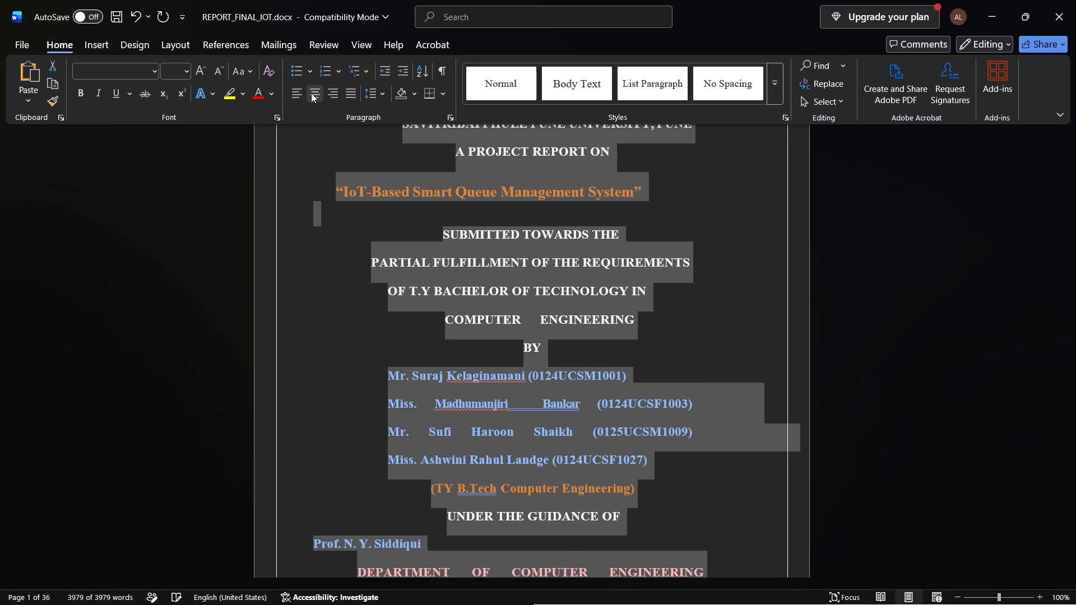
pyautogui.click(319, 91)
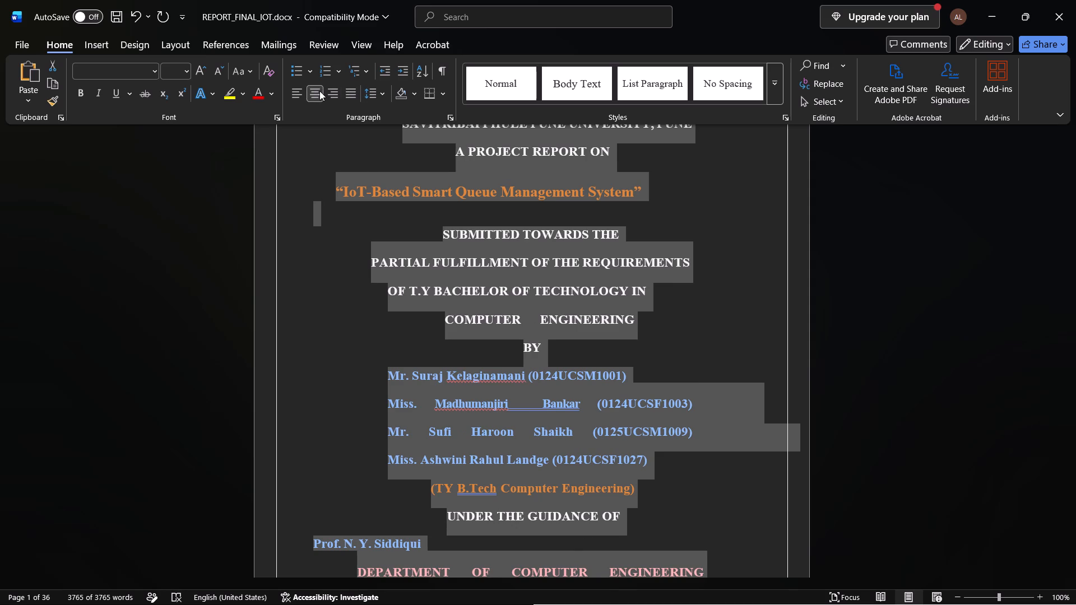